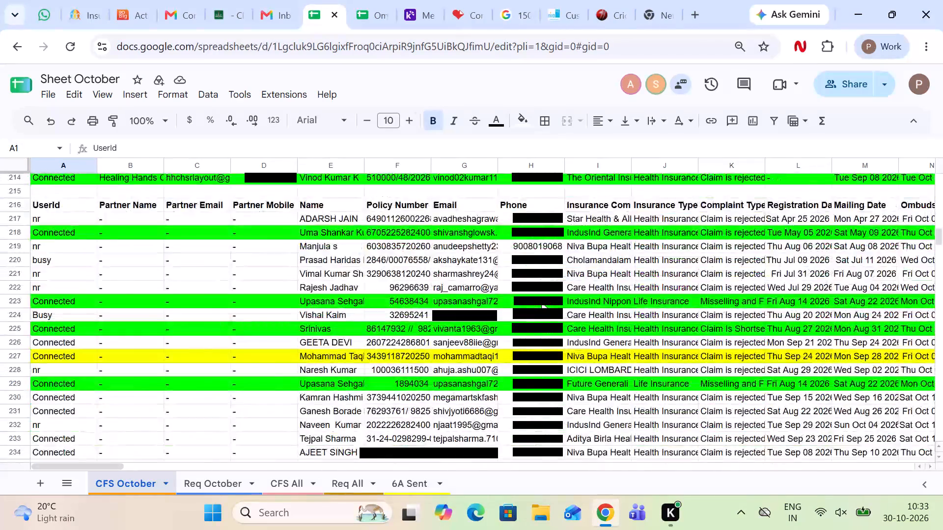
Look through the complaint records on the CFS October sheet, from around row 214 to the block starting at row 504.
{"action": "scroll", "coordinate": [541, 302], "scroll_direction": "down", "scroll_amount": 20}
{"action": "scroll", "coordinate": [541, 302], "scroll_direction": "down", "scroll_amount": 8}
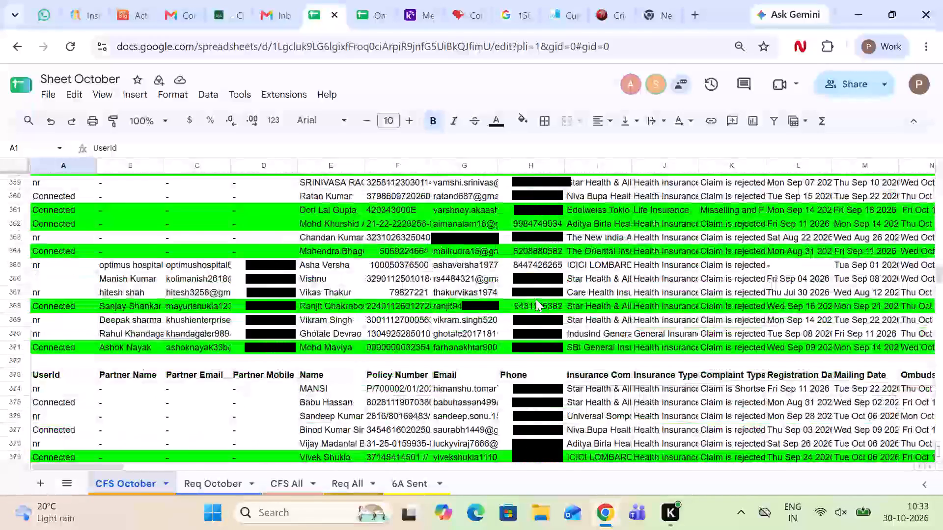
{"action": "scroll", "coordinate": [536, 299], "scroll_direction": "down", "scroll_amount": 19}
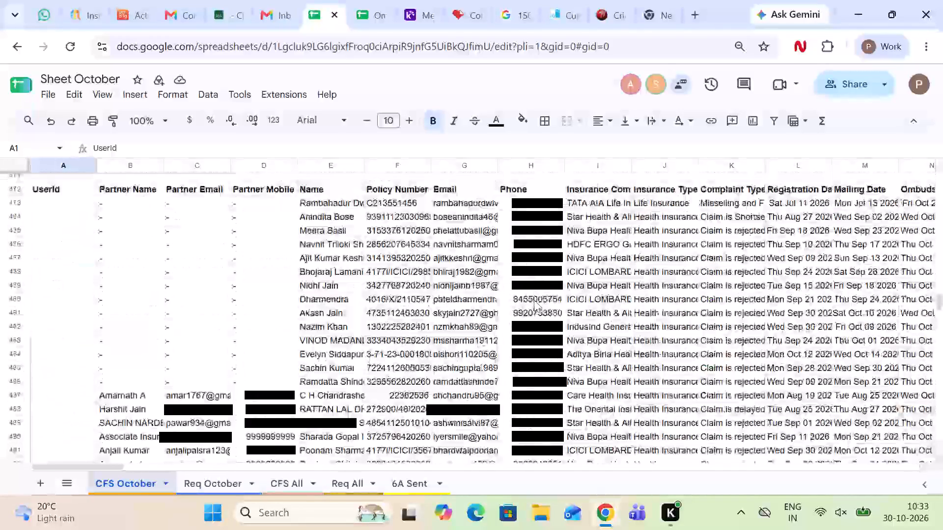
{"action": "scroll", "coordinate": [533, 300], "scroll_direction": "down", "scroll_amount": 3}
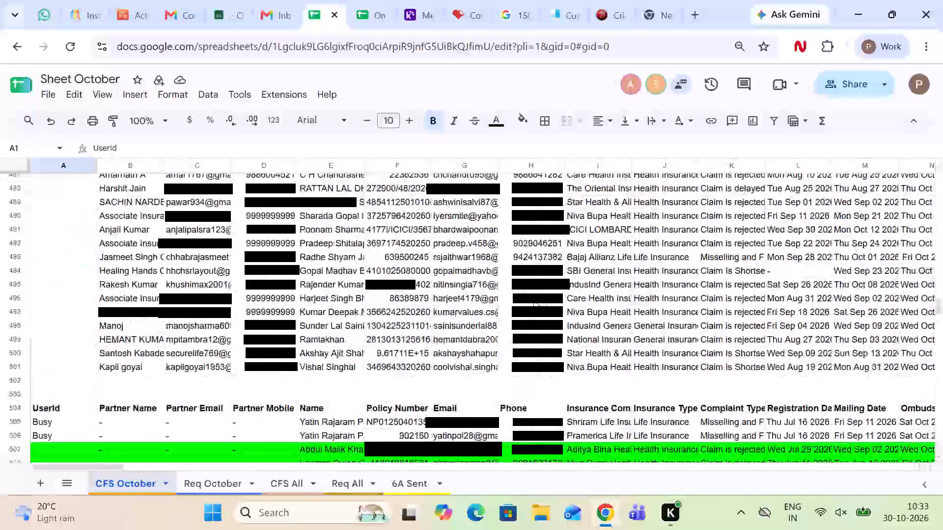
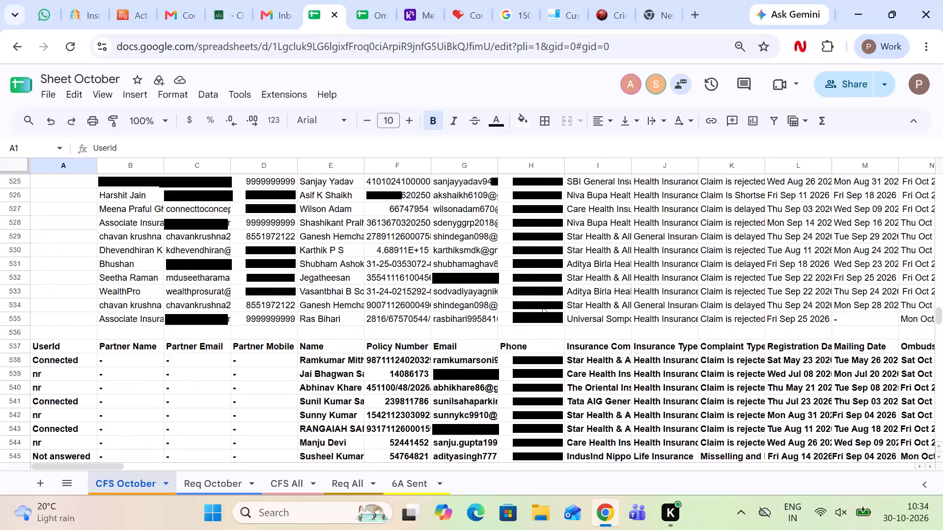
Look through the complaint records on the CFS October sheet from around row 525 down past the last filled row.
{"action": "scroll", "coordinate": [542, 307], "scroll_direction": "down", "scroll_amount": 18}
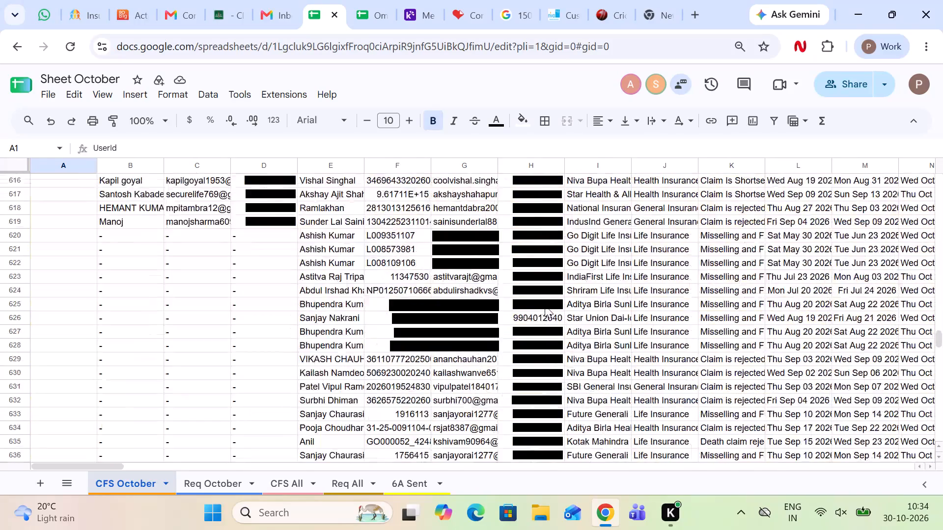
{"action": "scroll", "coordinate": [545, 305], "scroll_direction": "down", "scroll_amount": 17}
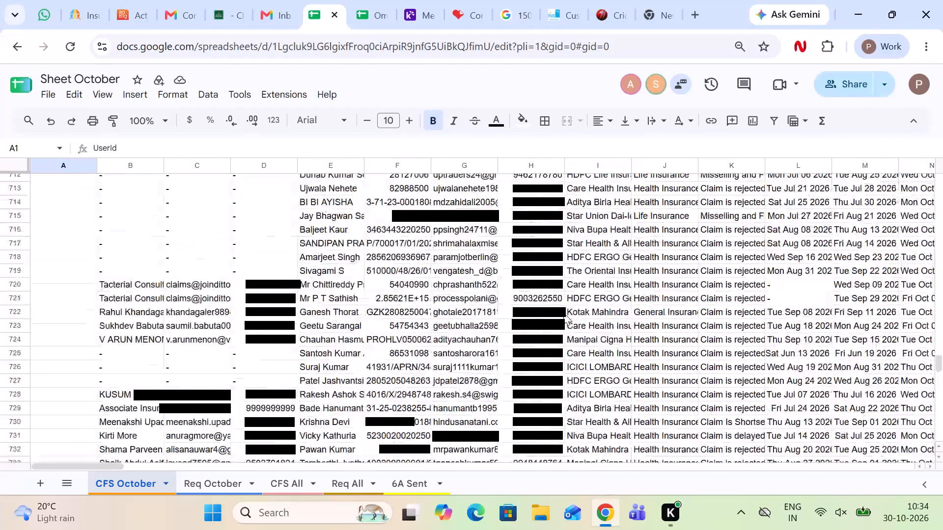
{"action": "scroll", "coordinate": [563, 313], "scroll_direction": "down", "scroll_amount": 14}
{"action": "scroll", "coordinate": [564, 313], "scroll_direction": "up", "scroll_amount": 1}
{"action": "scroll", "coordinate": [564, 313], "scroll_direction": "down", "scroll_amount": 5}
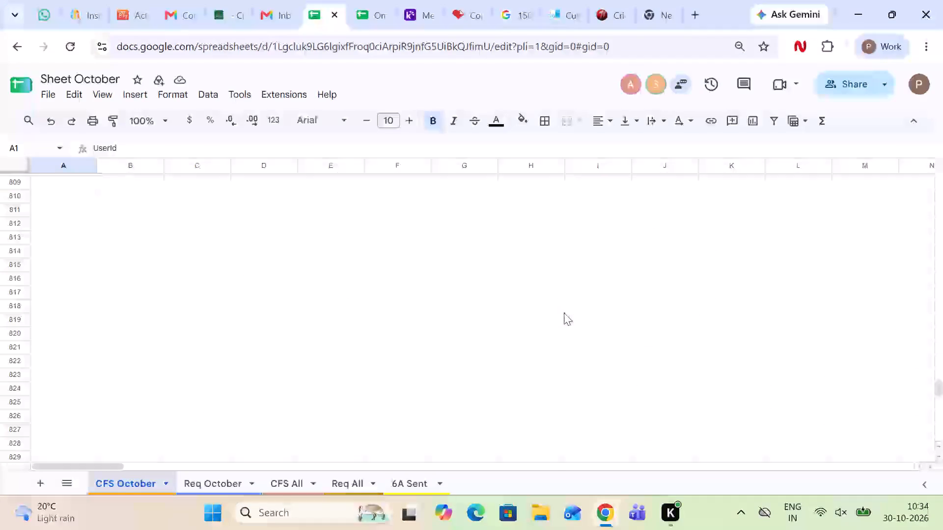
Review the CFS October complaint records back up from the last entries to the block starting at row 537.
{"action": "scroll", "coordinate": [564, 313], "scroll_direction": "up", "scroll_amount": 20}
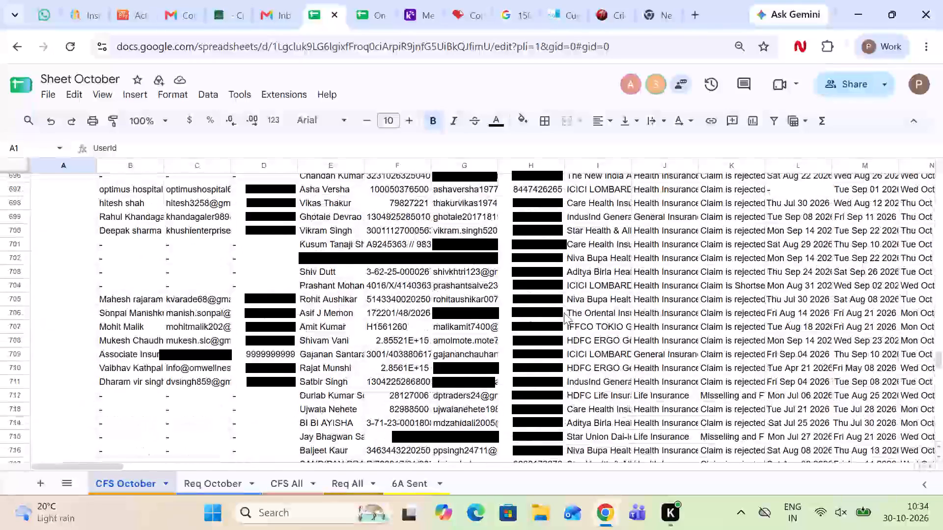
{"action": "scroll", "coordinate": [564, 313], "scroll_direction": "up", "scroll_amount": 14}
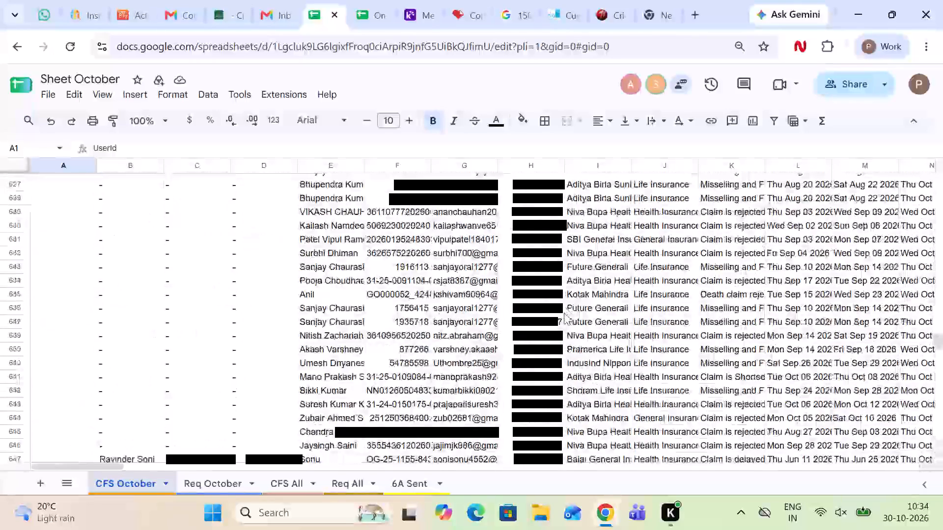
{"action": "scroll", "coordinate": [564, 313], "scroll_direction": "up", "scroll_amount": 16}
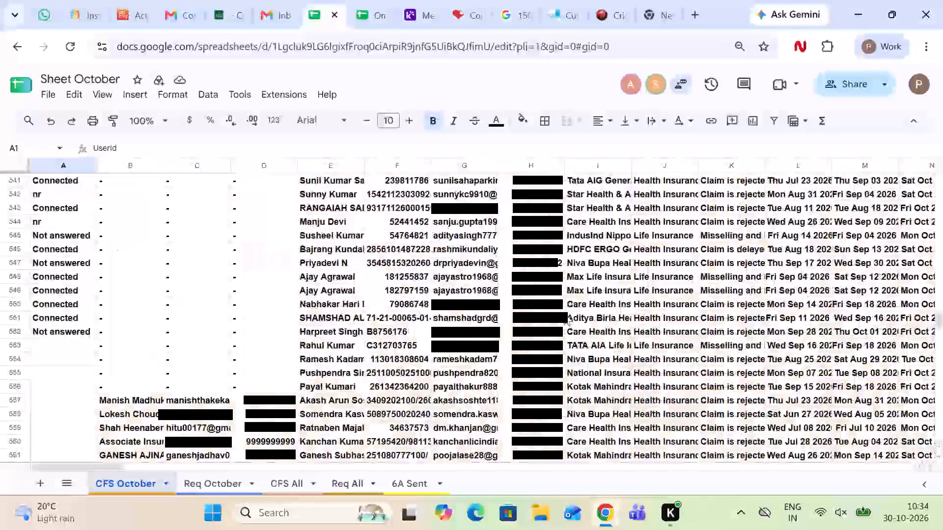
Look through the CFS October complaint records again, from the block starting at row 537 down to around row 797.
{"action": "scroll", "coordinate": [564, 313], "scroll_direction": "down", "scroll_amount": 15}
{"action": "scroll", "coordinate": [565, 311], "scroll_direction": "down", "scroll_amount": 6}
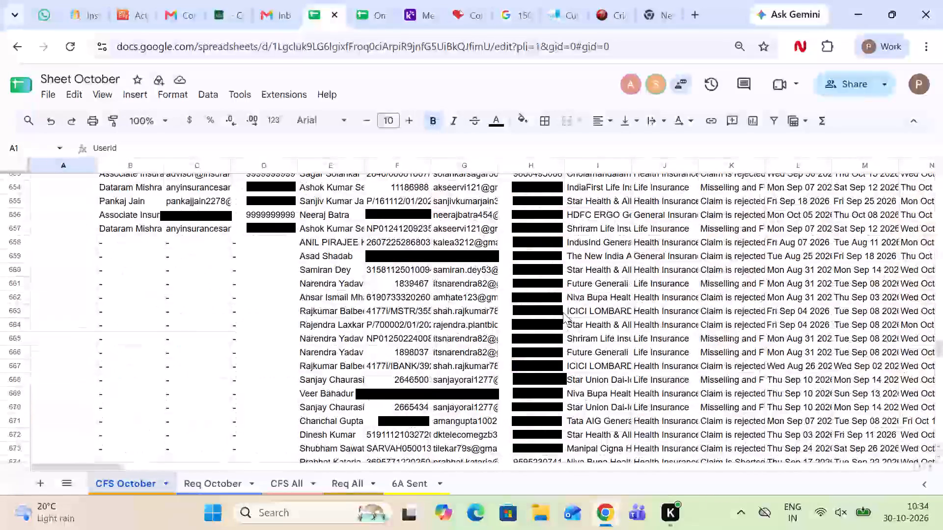
{"action": "scroll", "coordinate": [562, 312], "scroll_direction": "down", "scroll_amount": 3}
{"action": "scroll", "coordinate": [560, 315], "scroll_direction": "up", "scroll_amount": 1}
{"action": "scroll", "coordinate": [560, 315], "scroll_direction": "down", "scroll_amount": 15}
{"action": "scroll", "coordinate": [559, 316], "scroll_direction": "down", "scroll_amount": 7}
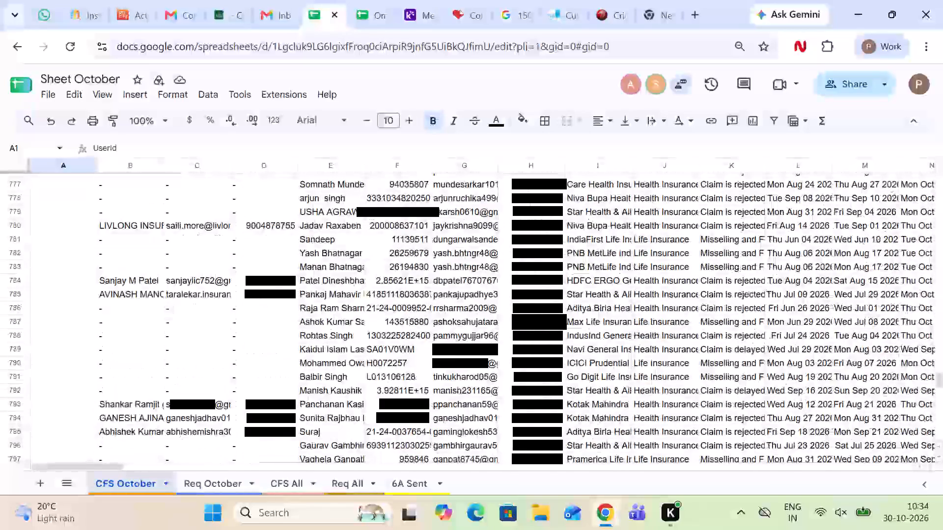
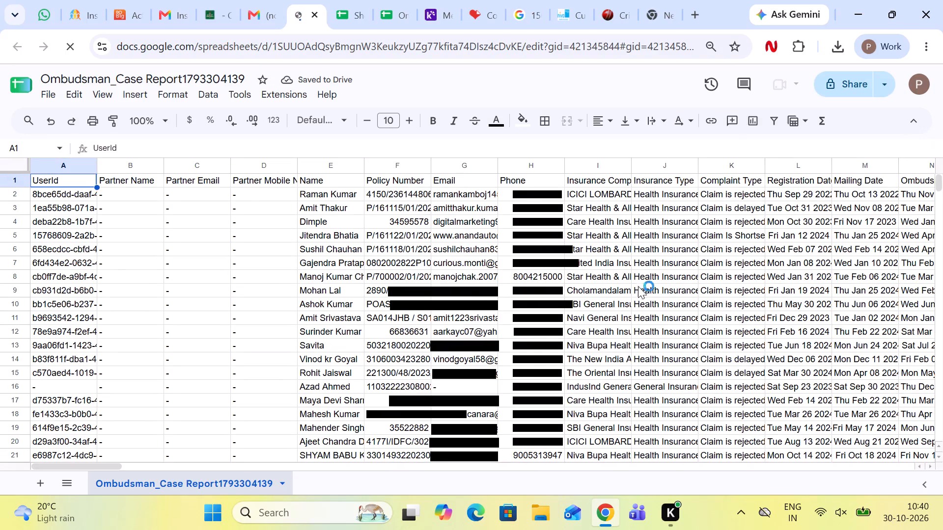
{"action": "left_click", "coordinate": [460, 182]}
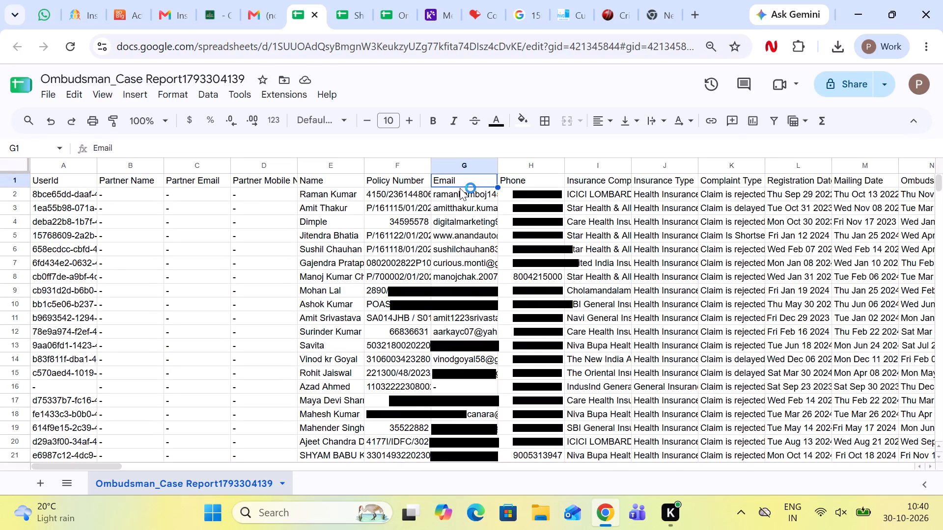
{"action": "key", "text": "shift+space"}
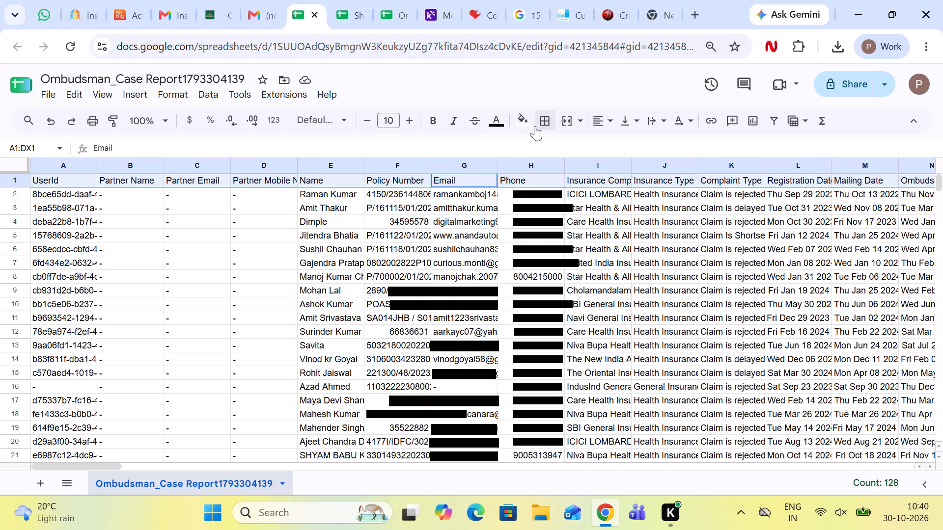
{"action": "left_click", "coordinate": [776, 122]}
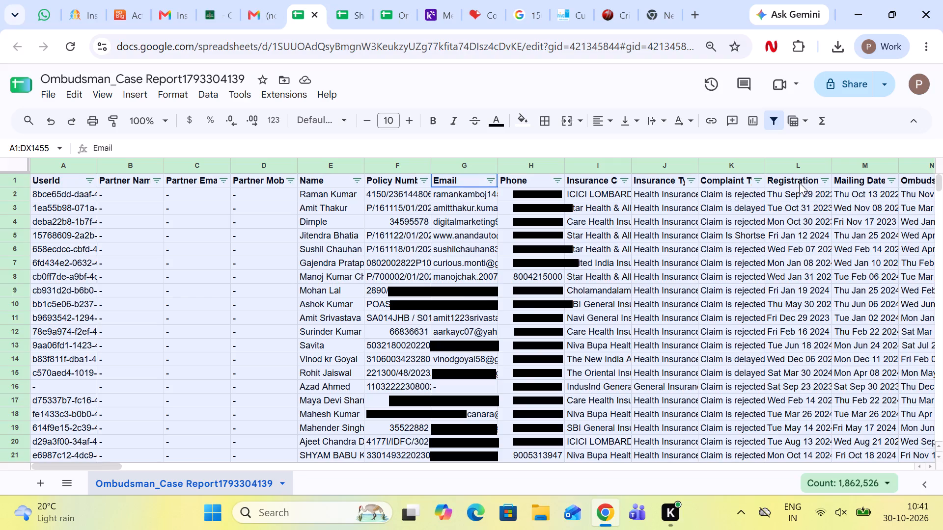
Filter the Current Status column to show only COMPLAINT FORM SENT cases.
{"action": "left_click", "coordinate": [791, 227]}
{"action": "scroll", "coordinate": [819, 196], "scroll_direction": "left", "scroll_amount": 6}
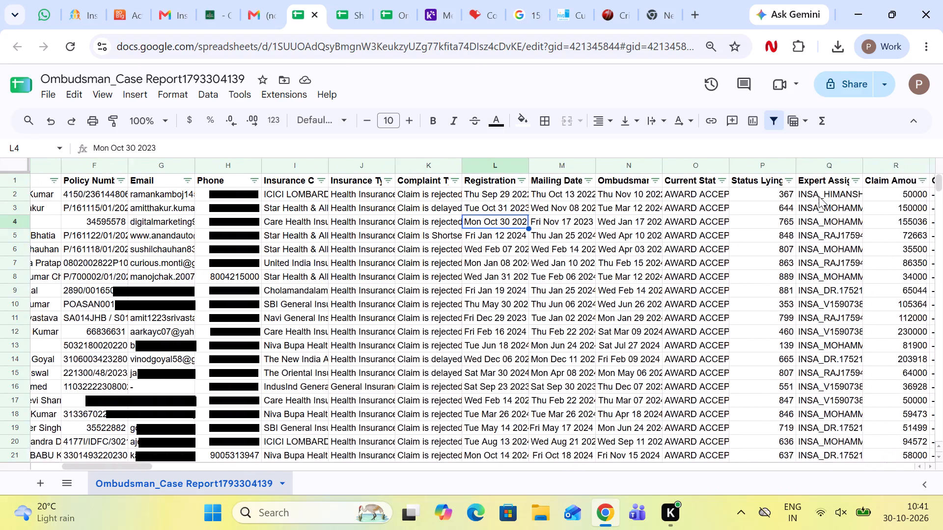
{"action": "scroll", "coordinate": [819, 196], "scroll_direction": "left", "scroll_amount": 1}
{"action": "left_click", "coordinate": [696, 177]}
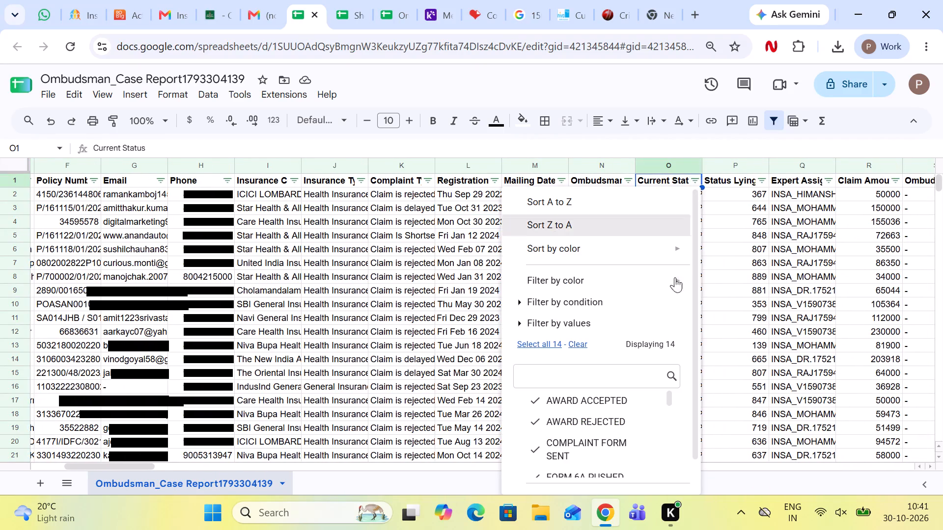
{"action": "left_click", "coordinate": [577, 345]}
{"action": "left_click", "coordinate": [611, 449]}
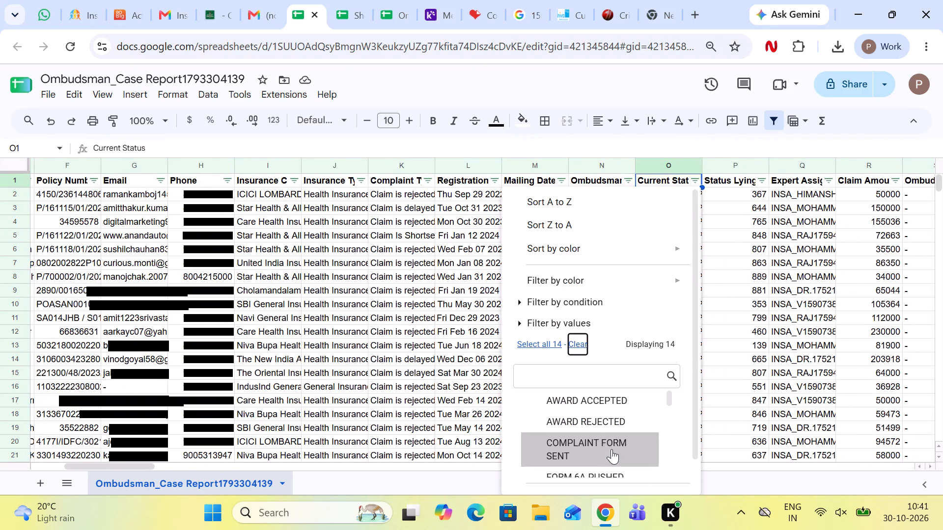
{"action": "scroll", "coordinate": [666, 413], "scroll_direction": "down", "scroll_amount": 4}
{"action": "scroll", "coordinate": [669, 456], "scroll_direction": "down", "scroll_amount": 8}
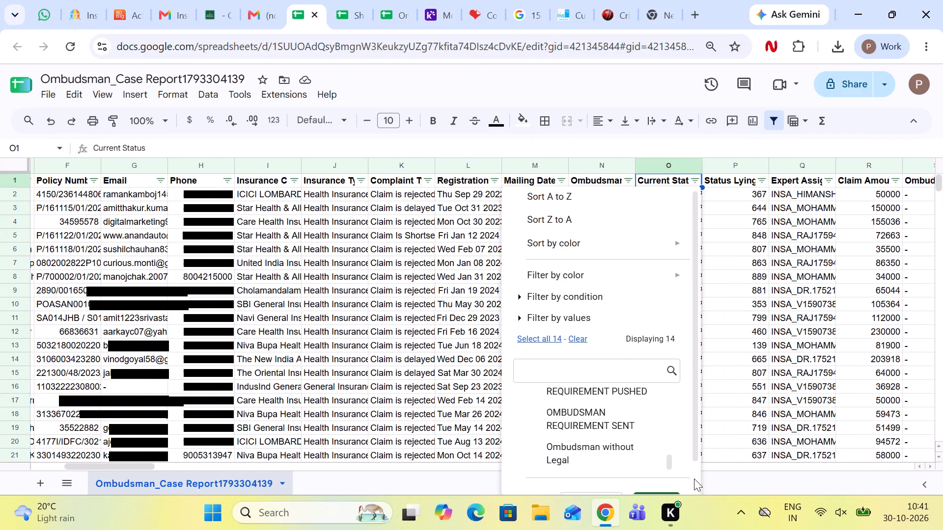
{"action": "left_click", "coordinate": [662, 472]}
Filter the Status Lying For column to show only cases with the value 0.
{"action": "left_click", "coordinate": [763, 175]}
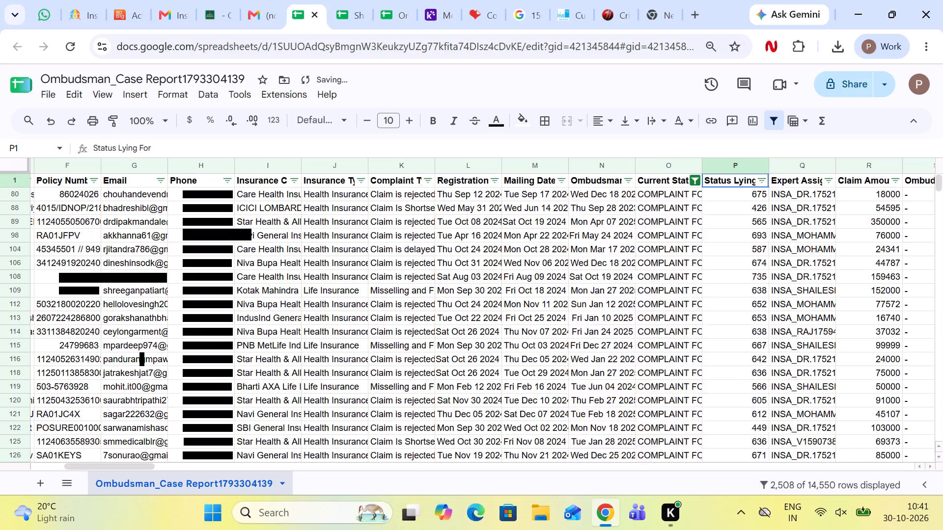
{"action": "left_click", "coordinate": [649, 339]}
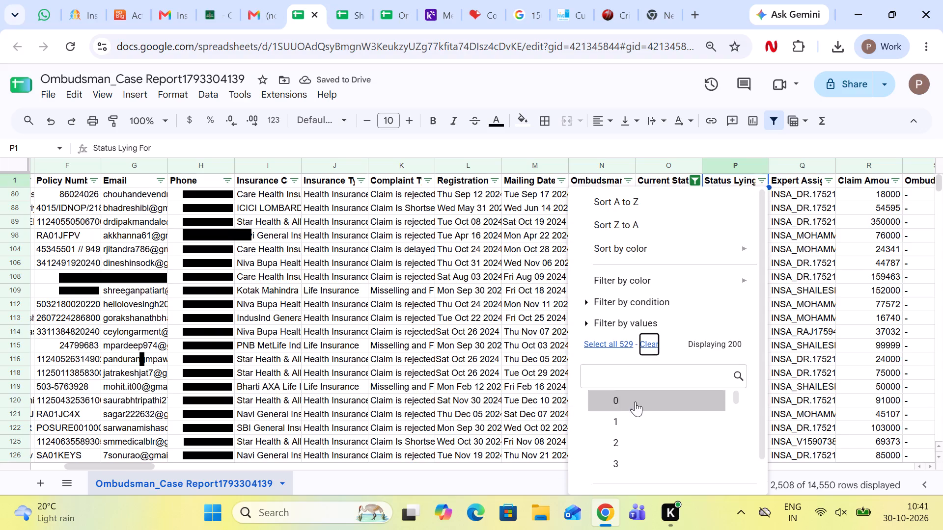
{"action": "left_click", "coordinate": [636, 400]}
{"action": "scroll", "coordinate": [745, 400], "scroll_direction": "down", "scroll_amount": 6}
{"action": "left_click", "coordinate": [724, 470]}
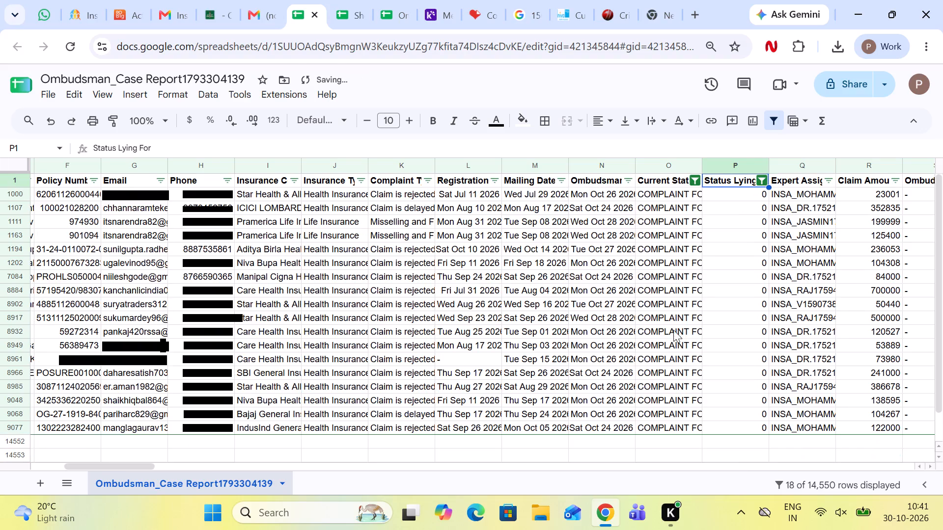
Copy all the filtered case rows and paste them into the CFS October sheet of Sheet October, starting at A804.
{"action": "left_click", "coordinate": [606, 194]}
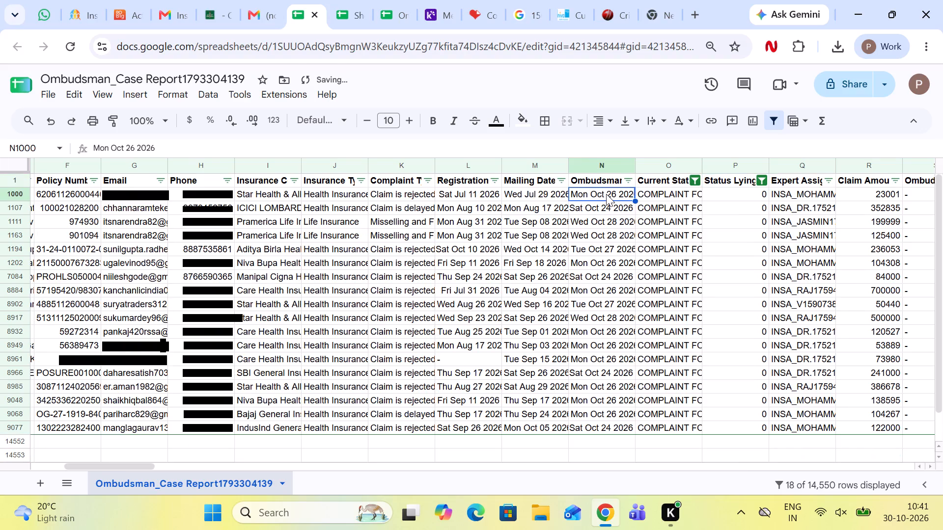
{"action": "key", "text": "shift+space"}
{"action": "key", "text": "ctrl+shift+Down"}
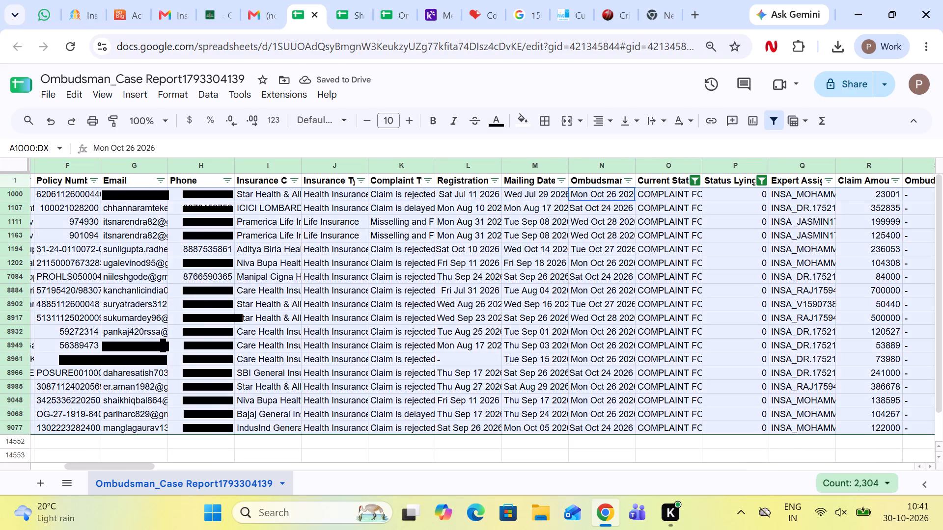
{"action": "key", "text": "ctrl+c"}
{"action": "key", "text": "ctrl+c"}
{"action": "key", "text": "ctrl+c"}
{"action": "key", "text": "ctrl+c"}
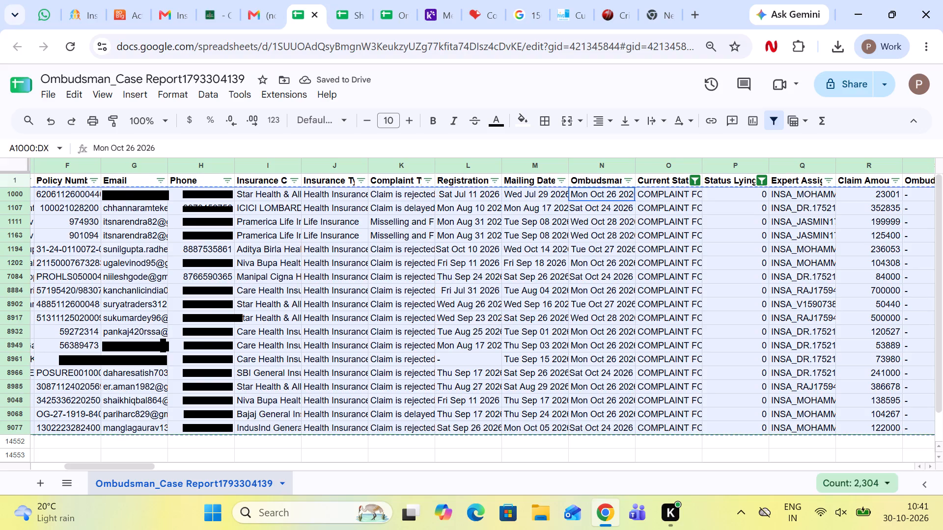
{"action": "scroll", "coordinate": [4, 181], "scroll_direction": "down", "scroll_amount": 2}
{"action": "scroll", "coordinate": [145, 283], "scroll_direction": "down", "scroll_amount": 1}
{"action": "left_click", "coordinate": [345, 0]}
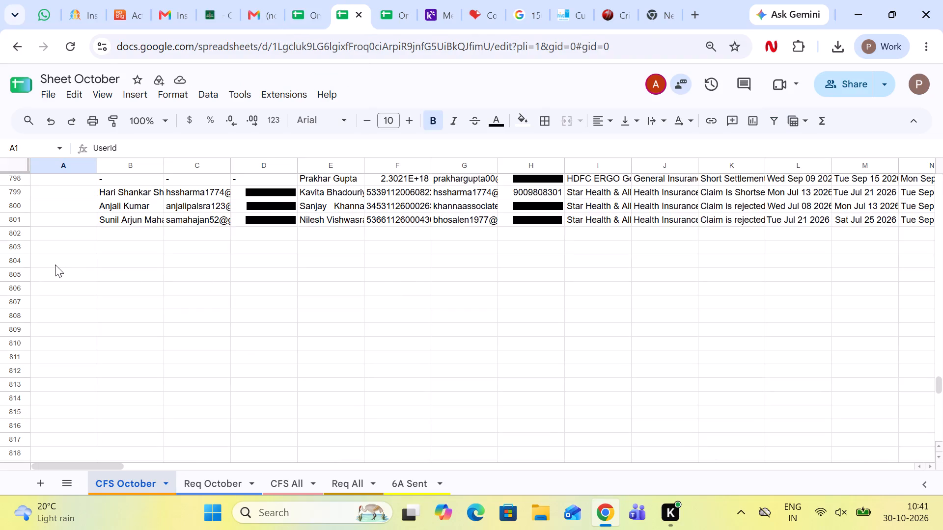
{"action": "left_click", "coordinate": [64, 261]}
{"action": "key", "text": "ctrl+v"}
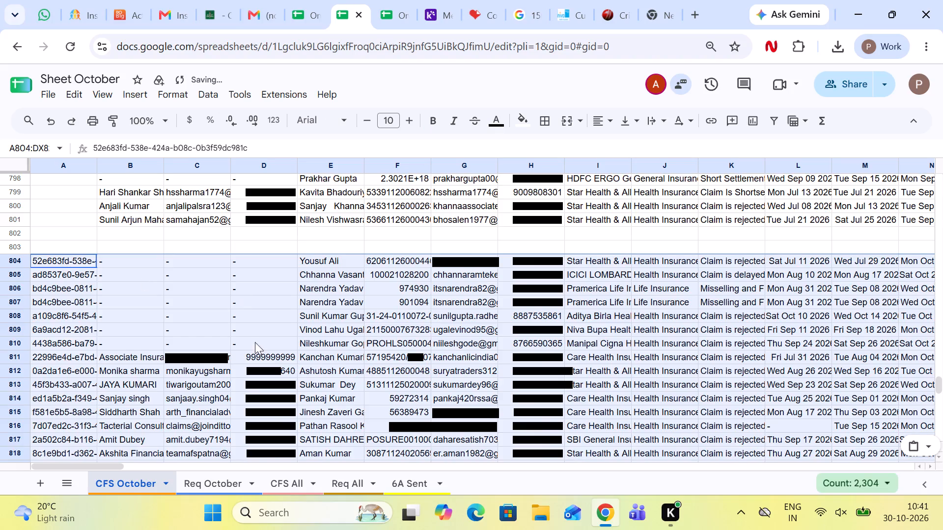
Copy the bold header row 537 of the CFS October sheet and paste it into row 803, above the newly pasted records.
{"action": "left_click", "coordinate": [323, 0]}
{"action": "scroll", "coordinate": [279, 259], "scroll_direction": "up", "scroll_amount": 3}
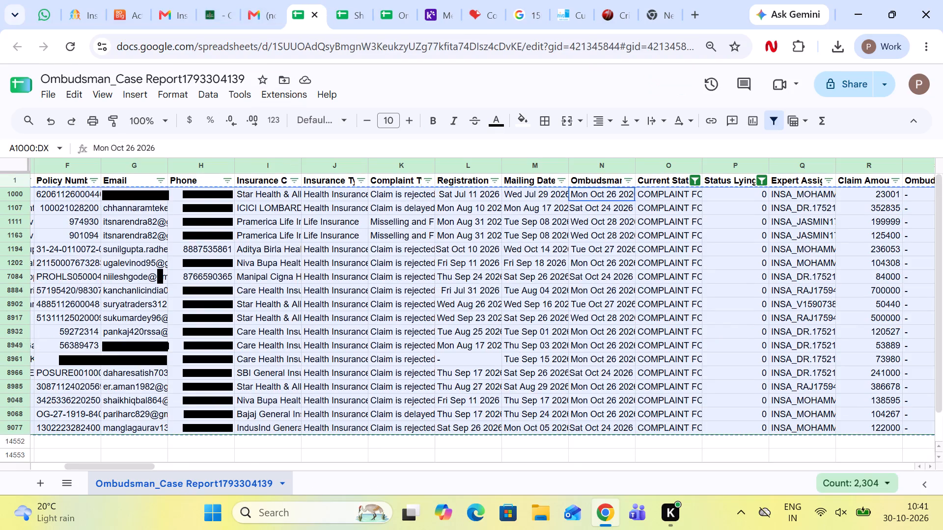
{"action": "left_click", "coordinate": [343, 0]}
{"action": "scroll", "coordinate": [302, 238], "scroll_direction": "up", "scroll_amount": 5}
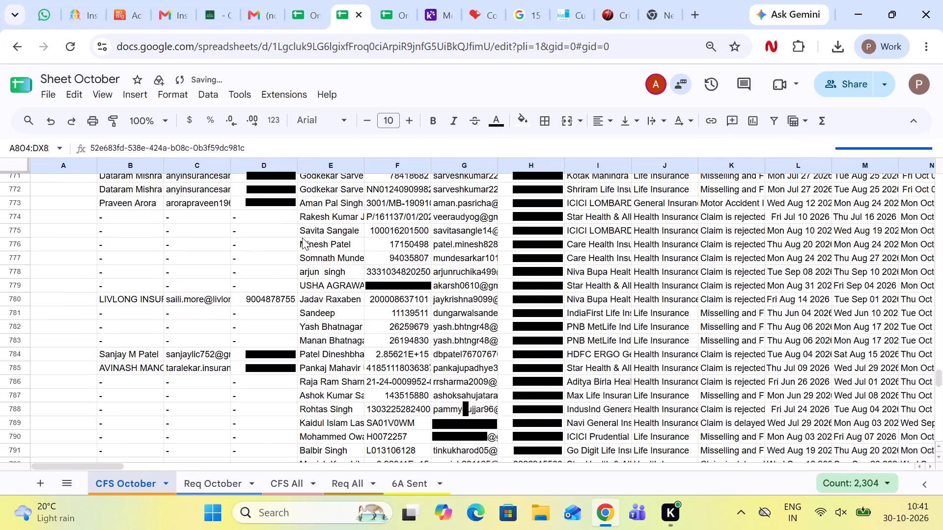
{"action": "scroll", "coordinate": [302, 238], "scroll_direction": "up", "scroll_amount": 13}
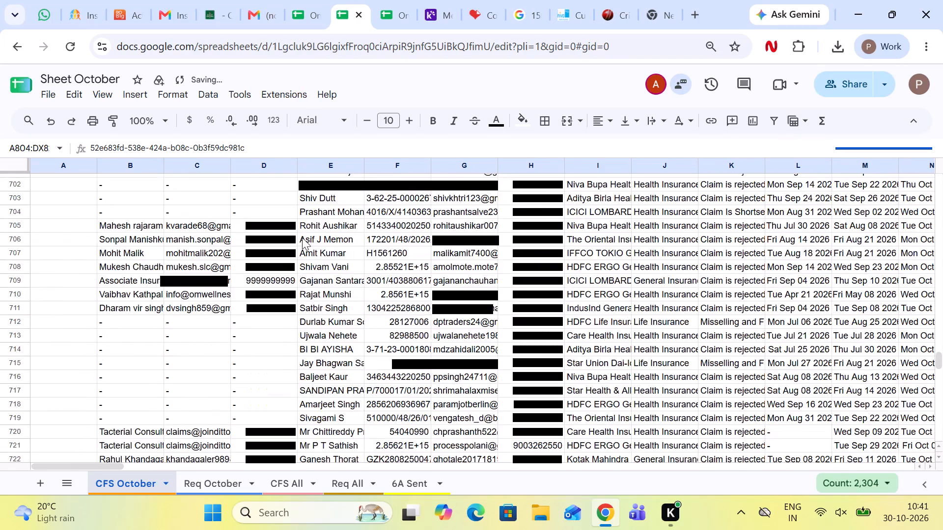
{"action": "scroll", "coordinate": [302, 238], "scroll_direction": "up", "scroll_amount": 18}
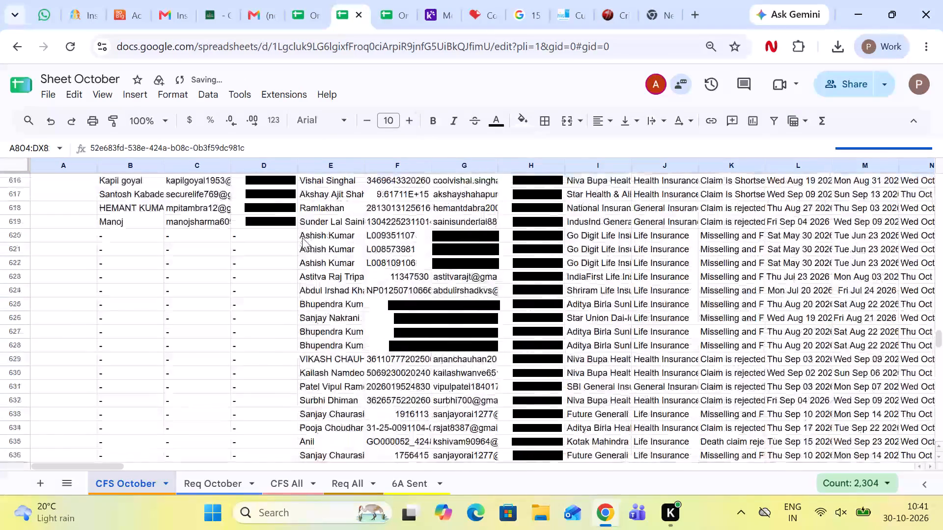
{"action": "scroll", "coordinate": [302, 238], "scroll_direction": "up", "scroll_amount": 13}
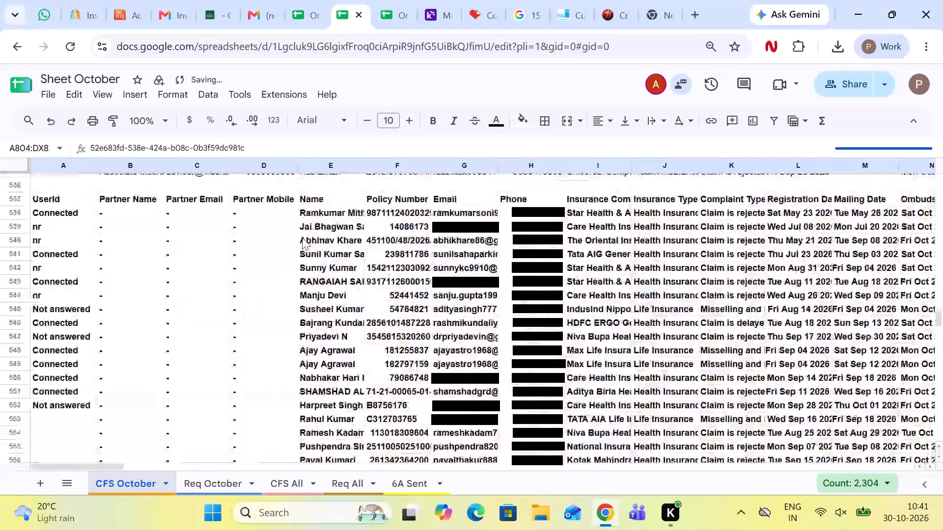
{"action": "scroll", "coordinate": [302, 238], "scroll_direction": "up", "scroll_amount": 1}
{"action": "left_click", "coordinate": [265, 273]}
{"action": "key", "text": "shift+space"}
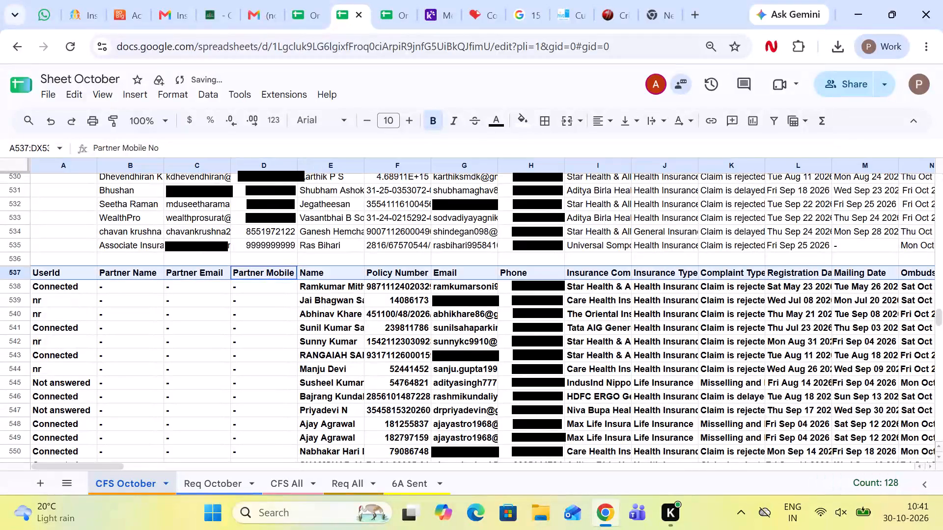
{"action": "key", "text": "ctrl+c"}
{"action": "key", "text": "ctrl+c"}
{"action": "key", "text": "ctrl+c"}
{"action": "scroll", "coordinate": [265, 273], "scroll_direction": "down", "scroll_amount": 11}
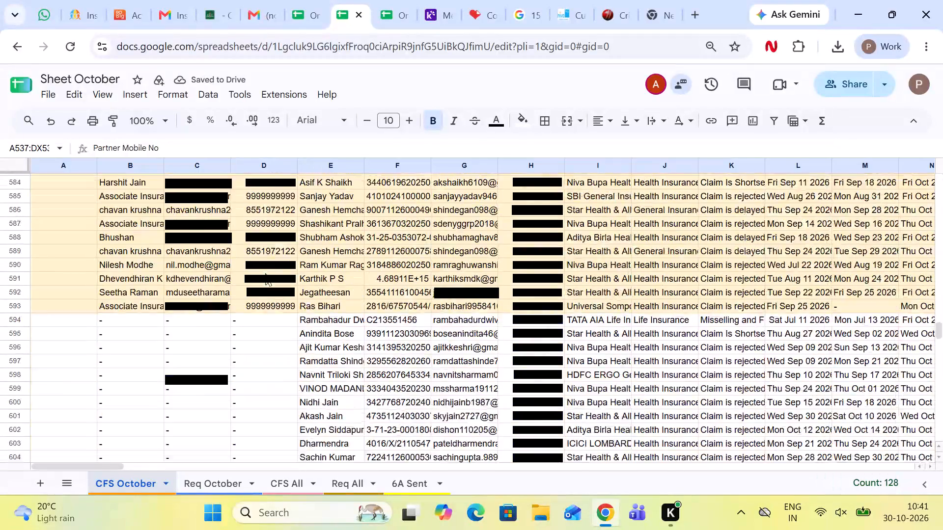
{"action": "scroll", "coordinate": [265, 273], "scroll_direction": "down", "scroll_amount": 18}
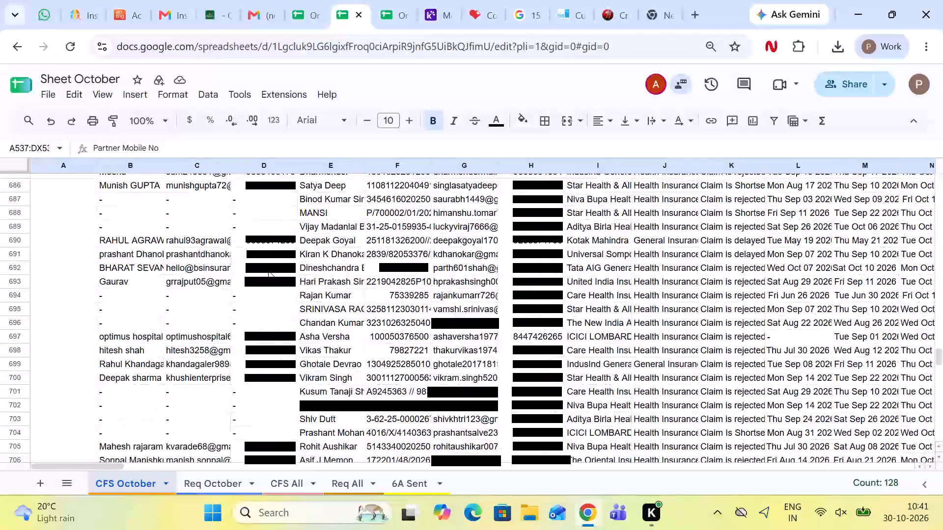
{"action": "scroll", "coordinate": [268, 270], "scroll_direction": "down", "scroll_amount": 19}
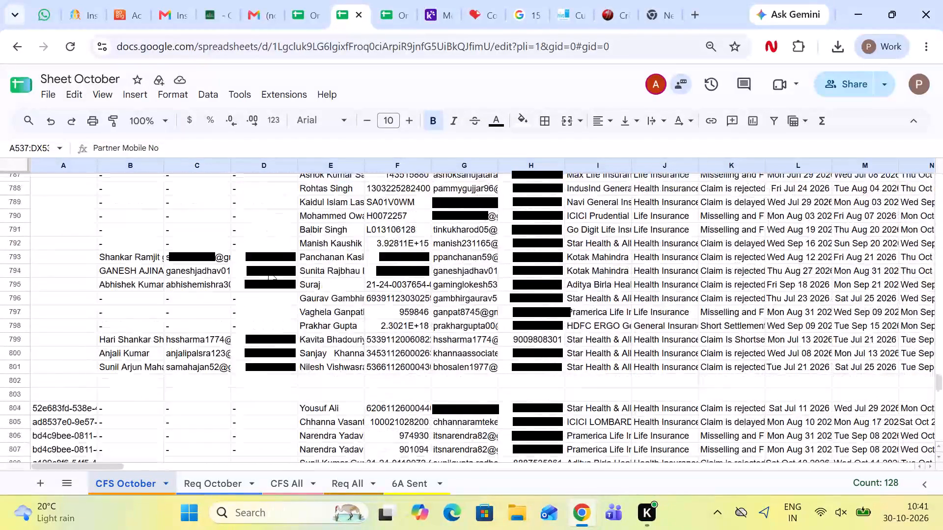
{"action": "scroll", "coordinate": [268, 270], "scroll_direction": "down", "scroll_amount": 3}
{"action": "scroll", "coordinate": [268, 270], "scroll_direction": "up", "scroll_amount": 2}
{"action": "left_click", "coordinate": [85, 318]}
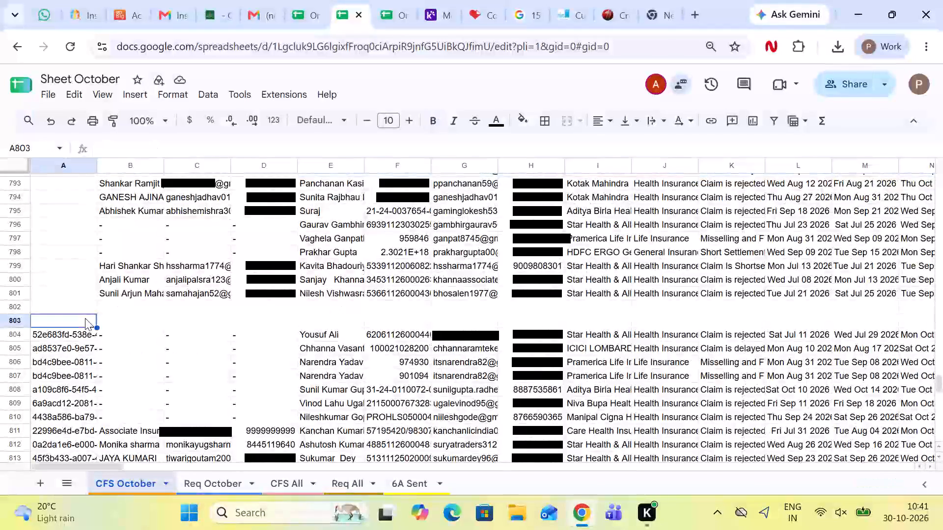
{"action": "key", "text": "ctrl+v"}
Clear the UserId values of the newly pasted records in A804:A821.
{"action": "left_click", "coordinate": [82, 337]}
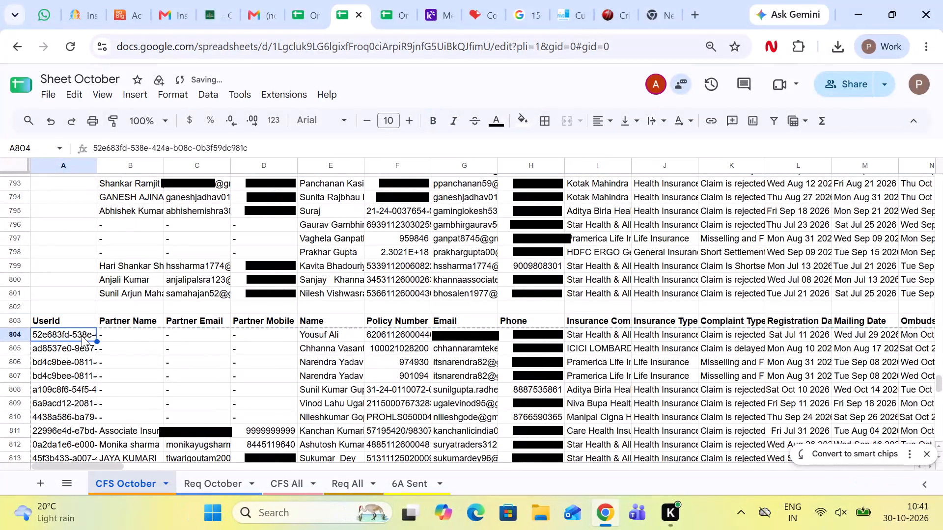
{"action": "key", "text": "ctrl+shift+Down"}
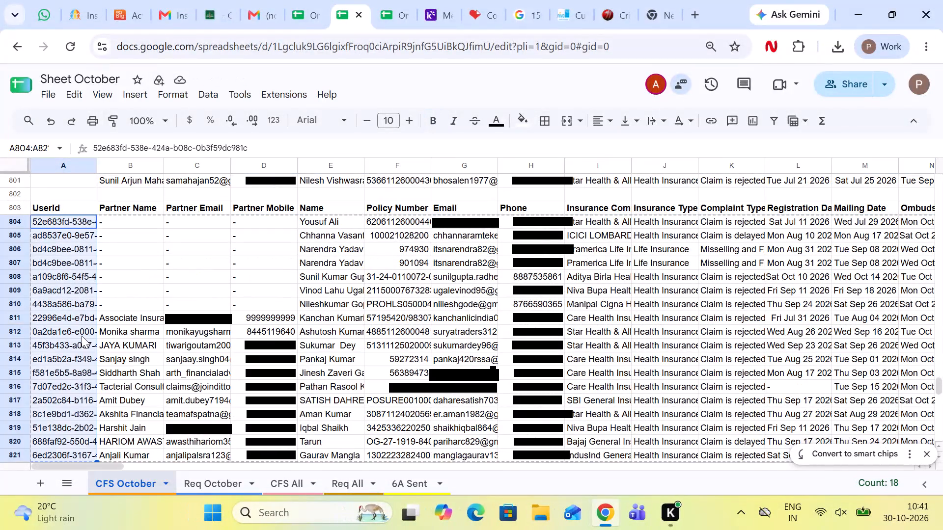
{"action": "key", "text": "Delete"}
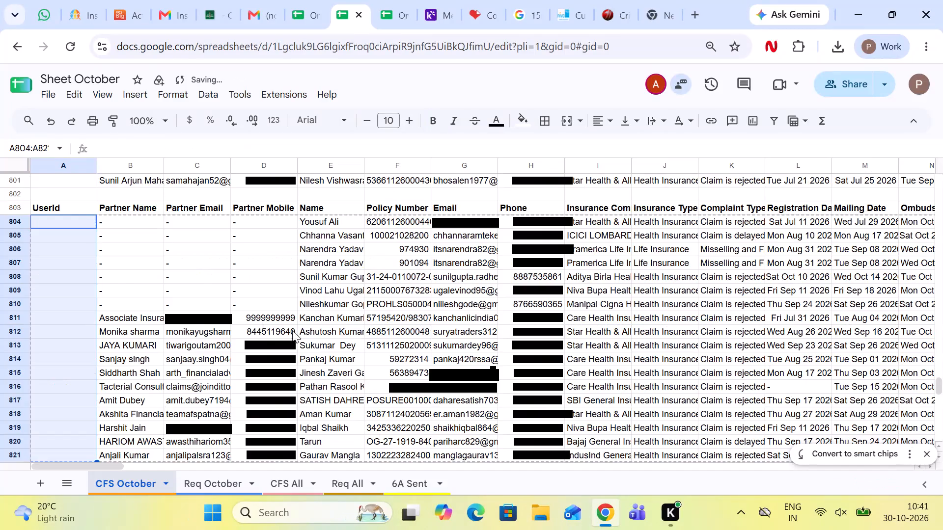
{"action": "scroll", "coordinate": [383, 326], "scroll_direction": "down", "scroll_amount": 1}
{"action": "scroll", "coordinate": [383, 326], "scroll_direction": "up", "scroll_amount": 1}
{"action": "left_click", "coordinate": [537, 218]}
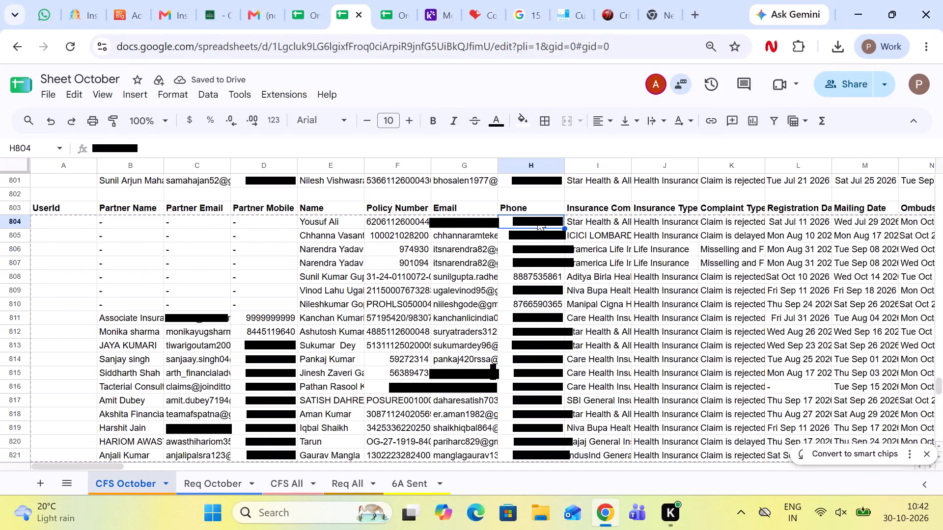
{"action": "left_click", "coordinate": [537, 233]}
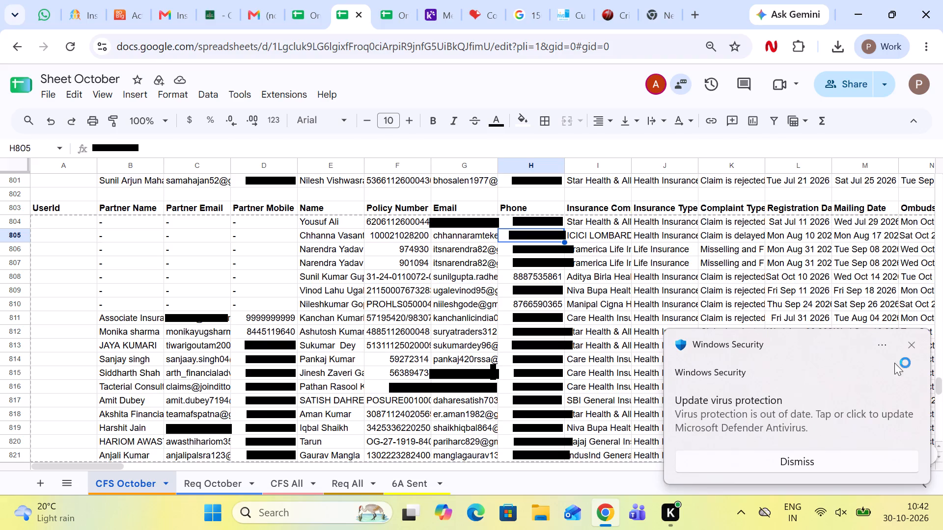
Dismiss the Windows Security notification about updating virus protection.
{"action": "left_click", "coordinate": [913, 344]}
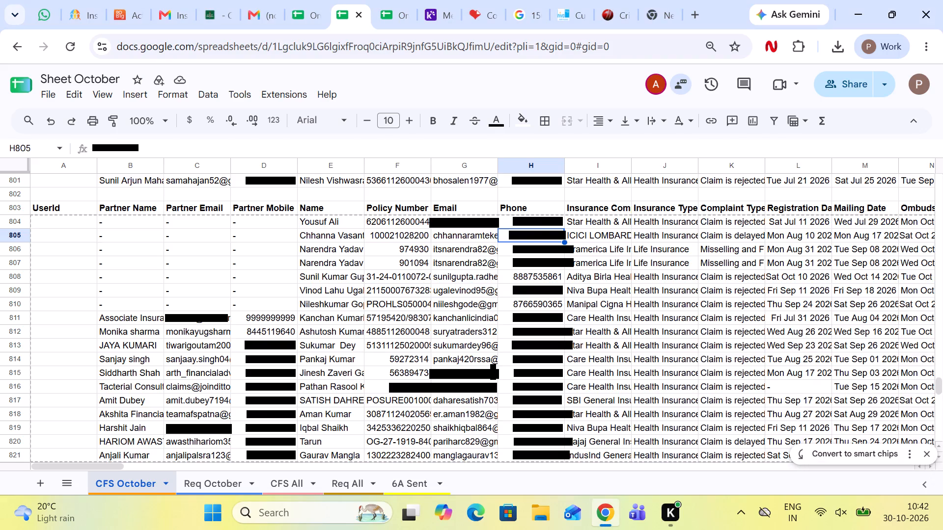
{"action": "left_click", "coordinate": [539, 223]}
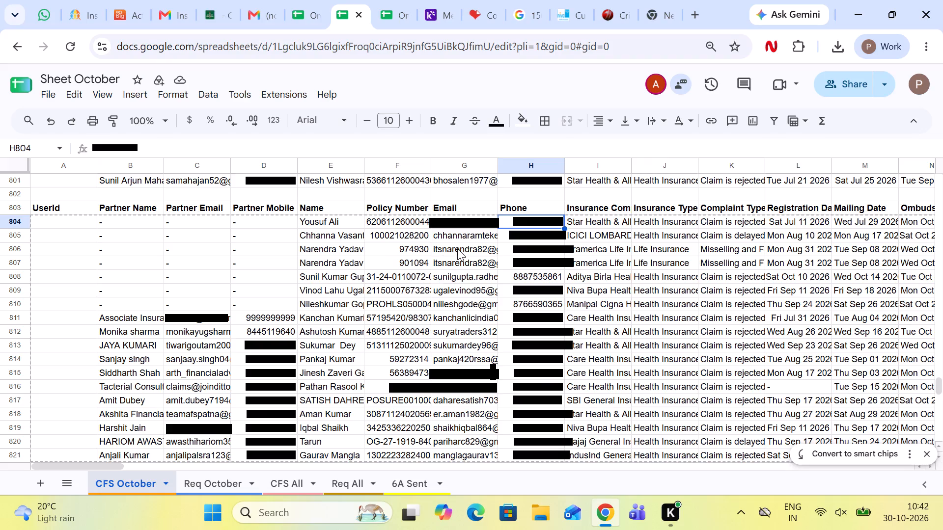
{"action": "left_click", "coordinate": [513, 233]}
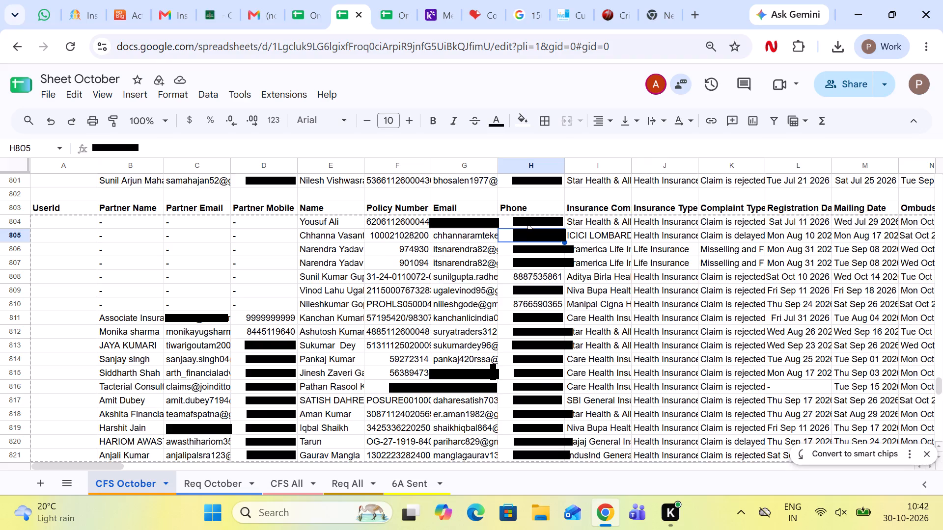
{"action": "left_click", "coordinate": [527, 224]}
{"action": "left_click", "coordinate": [288, 0]}
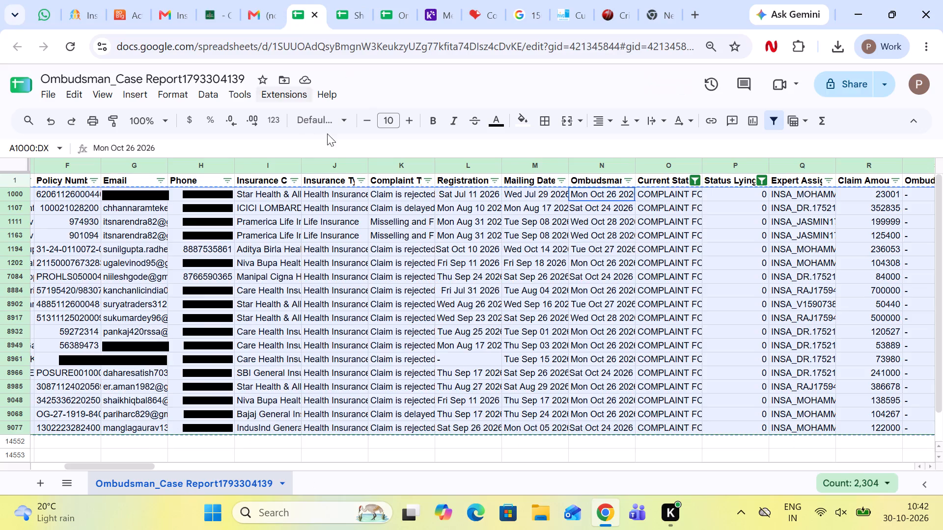
{"action": "left_click", "coordinate": [312, 5]}
{"action": "left_click", "coordinate": [312, 16]}
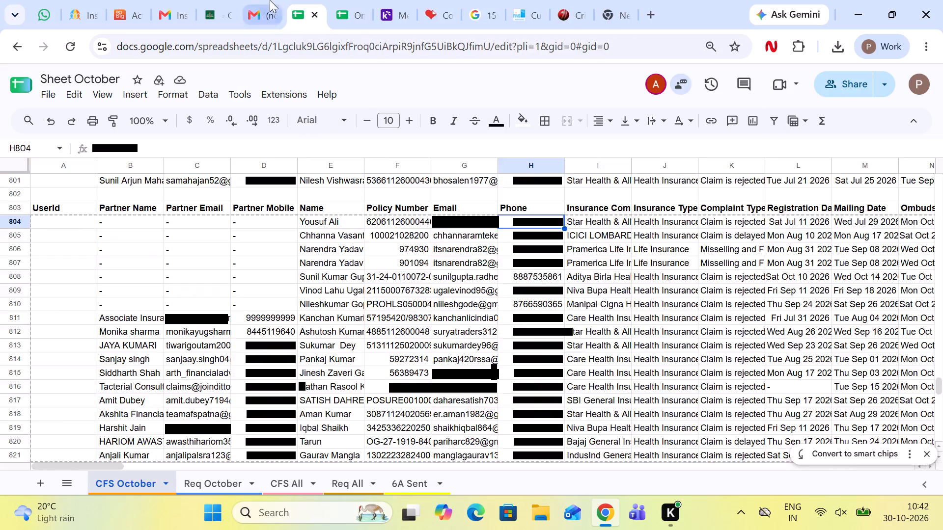
{"action": "left_click", "coordinate": [270, 0]}
{"action": "left_click", "coordinate": [19, 81]}
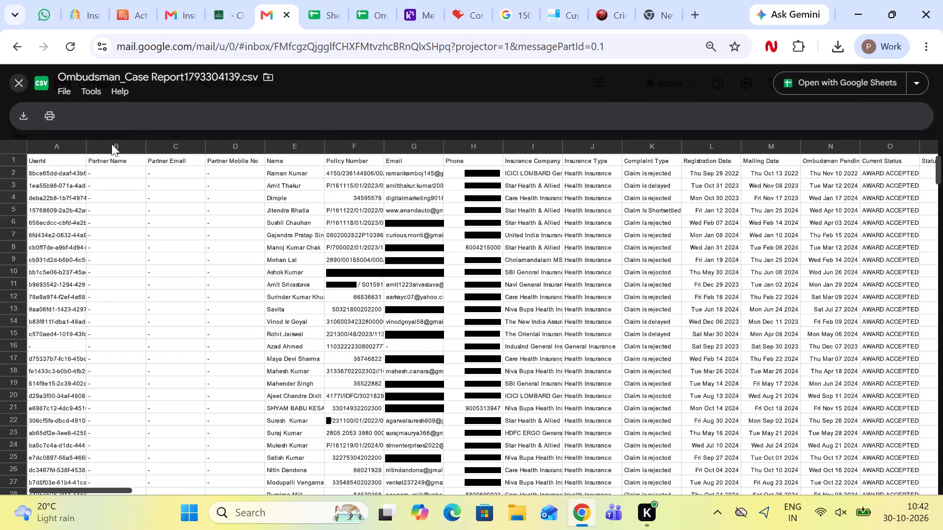
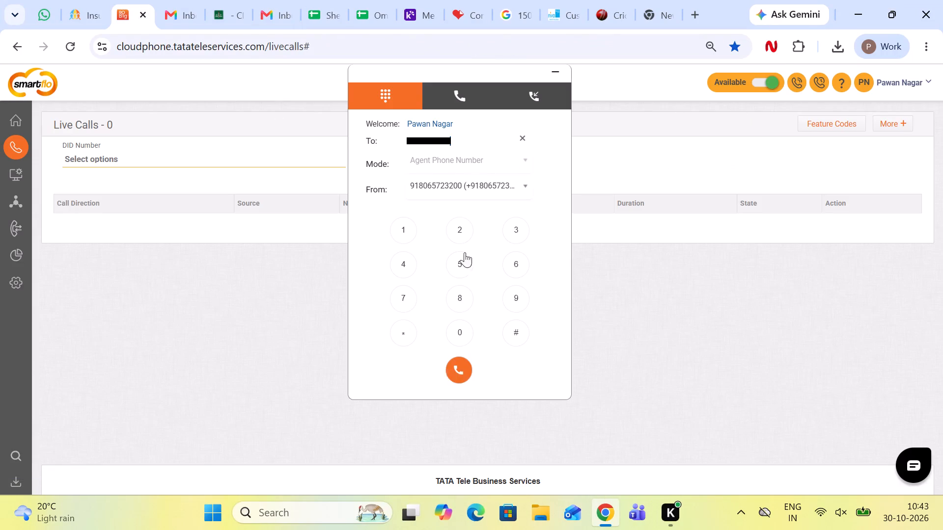
Place a call to the phone number entered in the Smartflo dialer.
{"action": "left_click", "coordinate": [452, 375]}
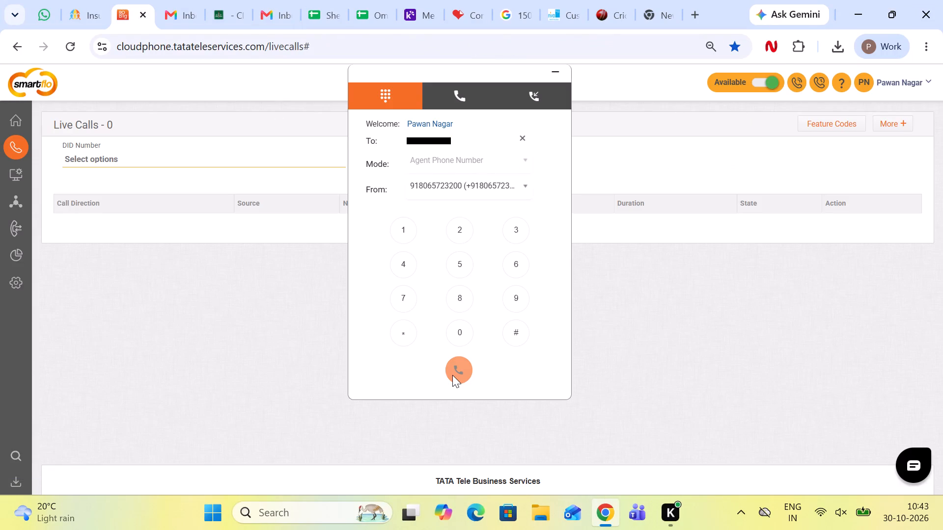
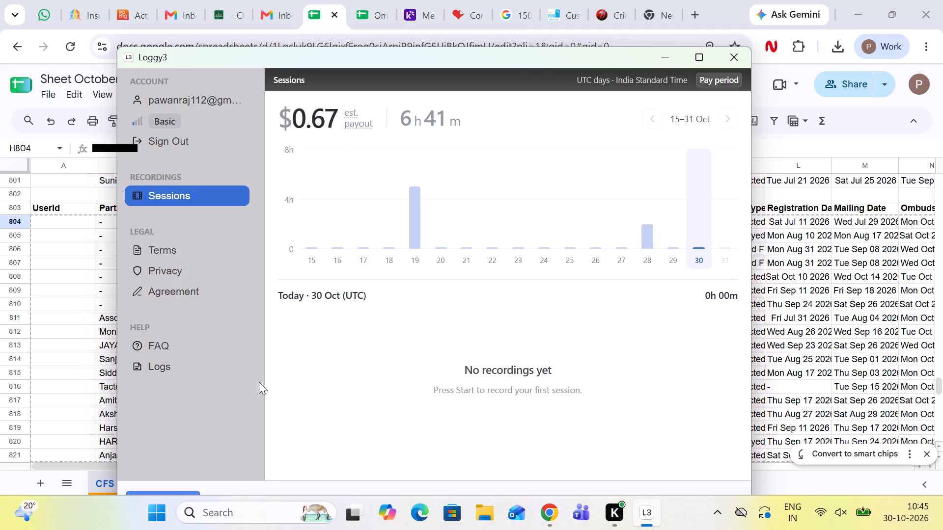
Start a recording session in Loggy3 and minimize its window.
{"action": "scroll", "coordinate": [192, 401], "scroll_direction": "down", "scroll_amount": 1}
{"action": "left_click", "coordinate": [189, 490]}
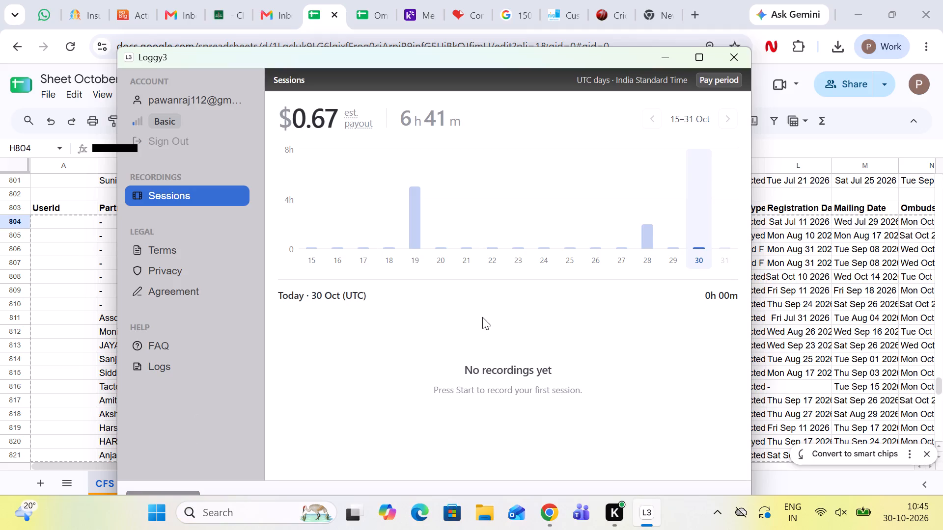
{"action": "left_click", "coordinate": [667, 54]}
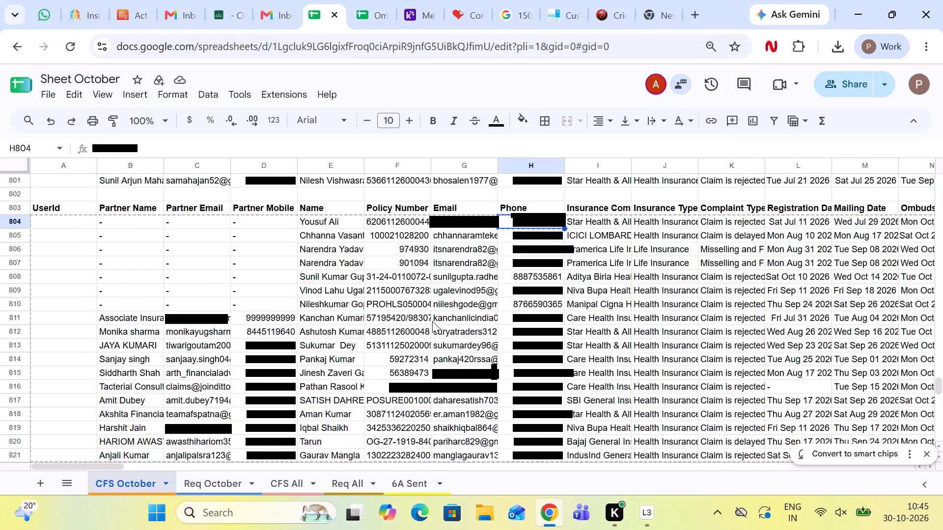
Copy the customer's phone number from H804 of the CFS October sheet and search All Complaints in the Insurance Samadhan admin portal for it.
{"action": "left_click", "coordinate": [536, 235]}
{"action": "left_click", "coordinate": [541, 217]}
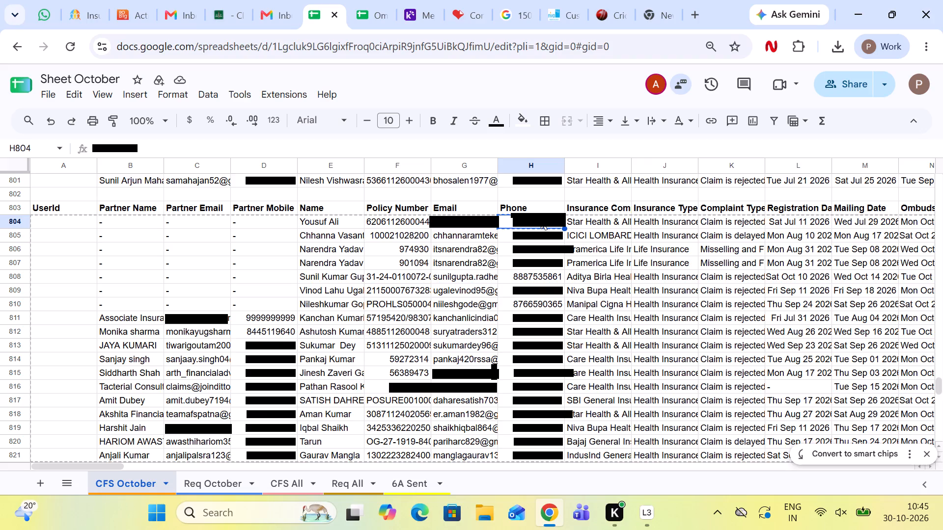
{"action": "key", "text": "ctrl+c"}
{"action": "key", "text": "ctrl+c"}
{"action": "key", "text": "ctrl+c"}
{"action": "left_click", "coordinate": [95, 0]}
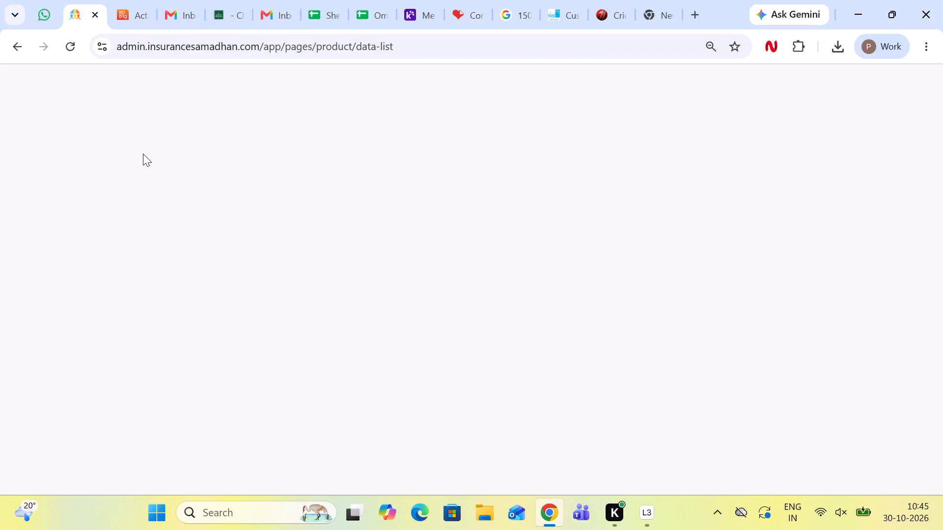
{"action": "left_click", "coordinate": [133, 0]}
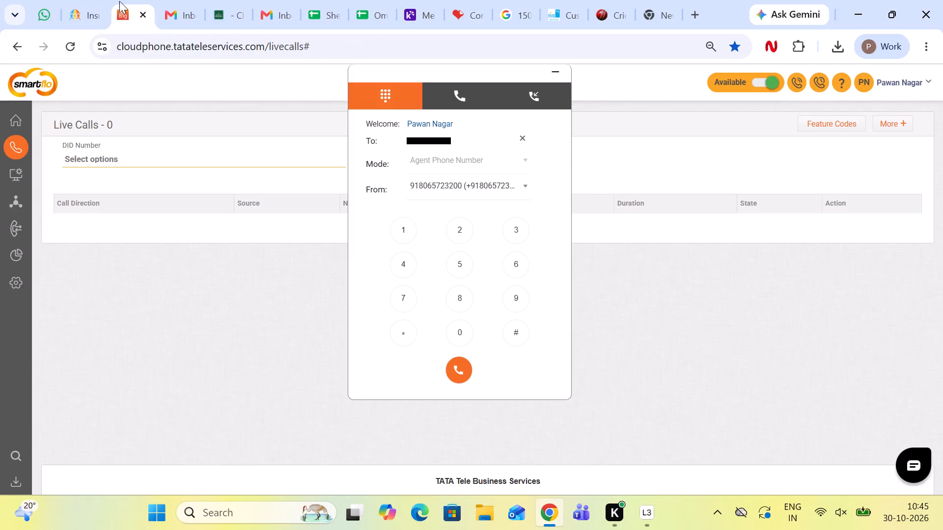
{"action": "left_click", "coordinate": [90, 0]}
{"action": "left_click", "coordinate": [65, 53]}
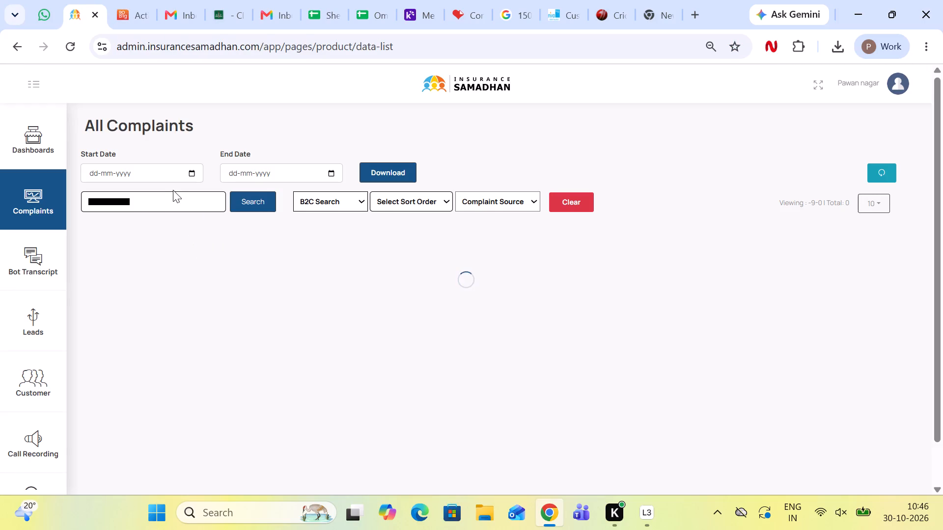
{"action": "left_click", "coordinate": [172, 189]}
{"action": "double_click", "coordinate": [131, 203]}
{"action": "right_click", "coordinate": [131, 203]}
{"action": "right_click", "coordinate": [131, 203]}
{"action": "left_click", "coordinate": [190, 207]}
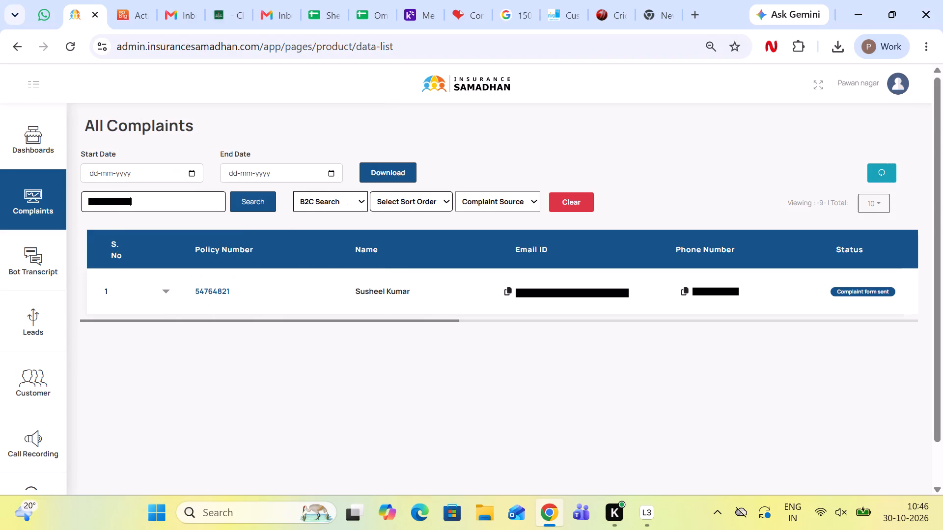
{"action": "left_click", "coordinate": [237, 198]}
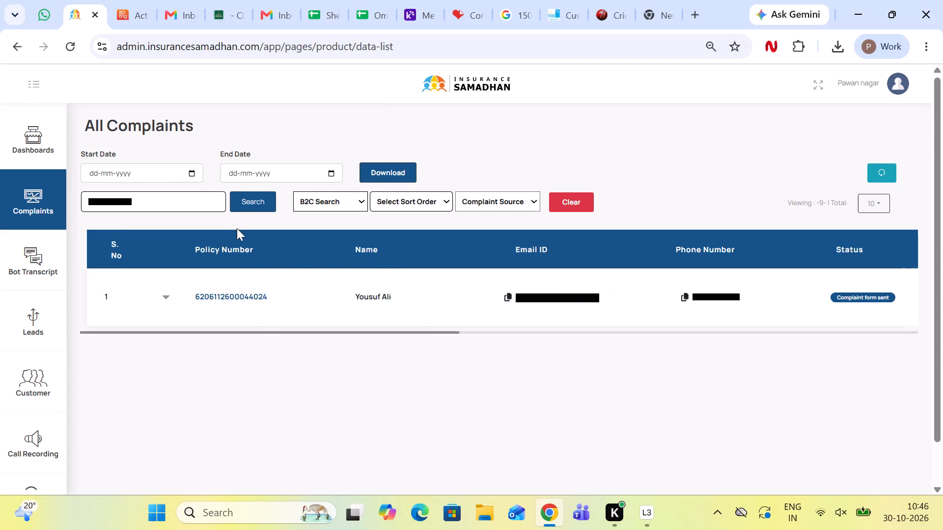
{"action": "left_click", "coordinate": [268, 197]}
{"action": "left_click", "coordinate": [168, 191]}
{"action": "right_click", "coordinate": [168, 191]}
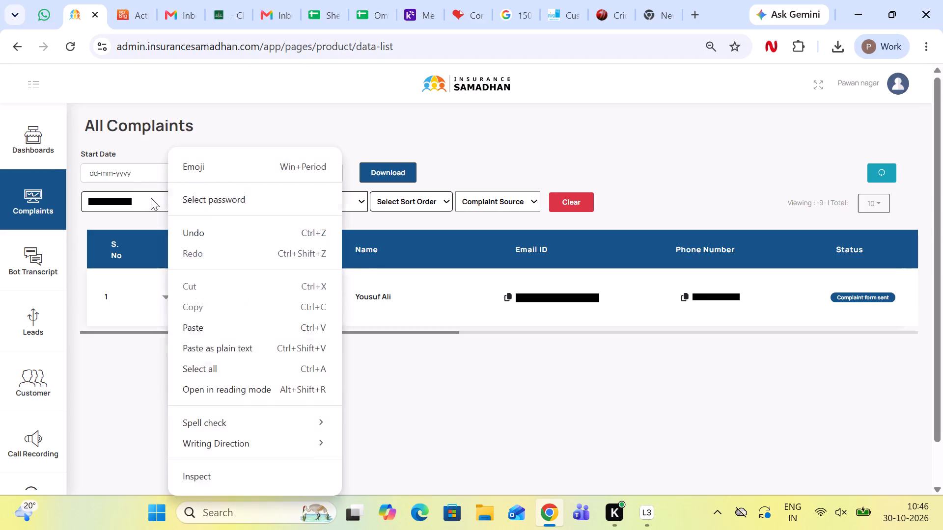
{"action": "double_click", "coordinate": [151, 198]}
{"action": "right_click", "coordinate": [151, 198]}
{"action": "left_click", "coordinate": [206, 212]}
Check the communication log of the row 804 customer's complaint and close it.
{"action": "left_click", "coordinate": [613, 300]}
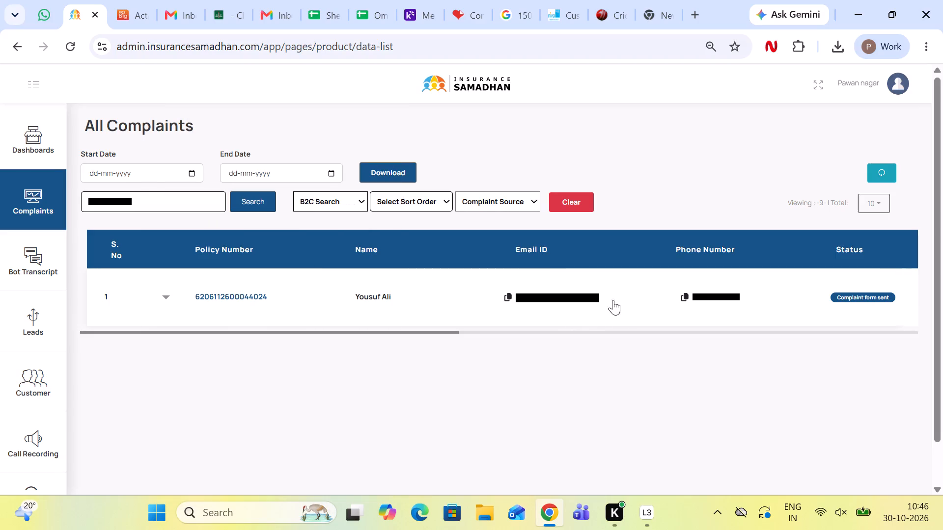
{"action": "left_click", "coordinate": [699, 350]}
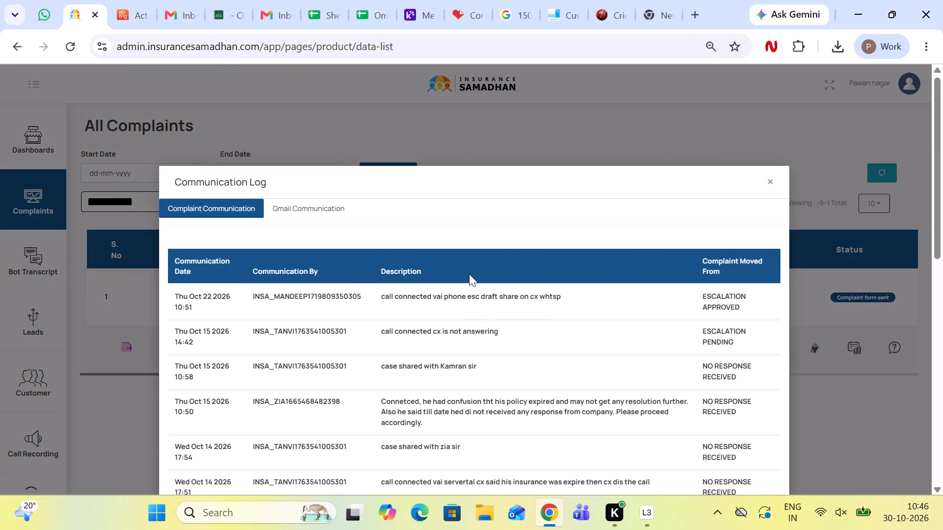
{"action": "left_click", "coordinate": [527, 129]}
Copy the row 804 customer's phone number from the complaint and place a call to it with the Smartflo dialer.
{"action": "left_click", "coordinate": [687, 297]}
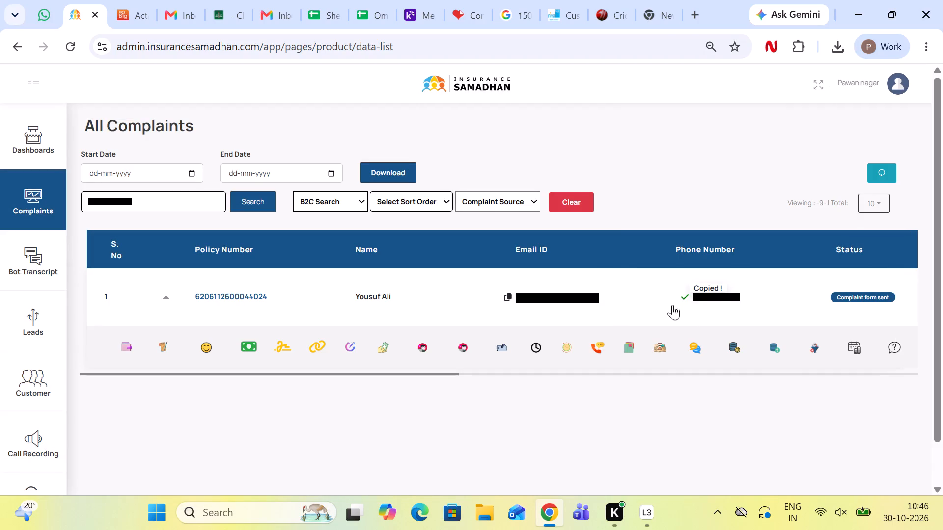
{"action": "left_click", "coordinate": [127, 0]}
{"action": "double_click", "coordinate": [427, 137]}
{"action": "right_click", "coordinate": [428, 136]}
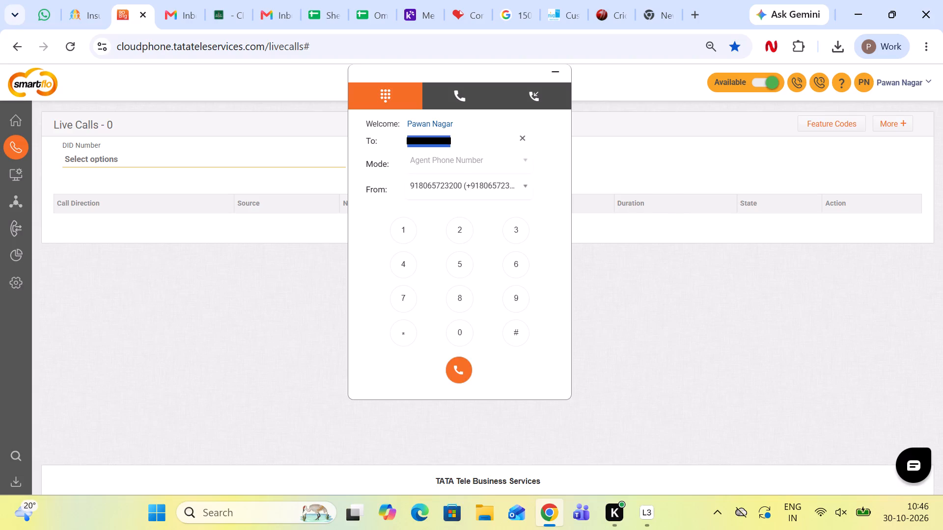
{"action": "left_click", "coordinate": [490, 211]}
{"action": "left_click", "coordinate": [461, 363]}
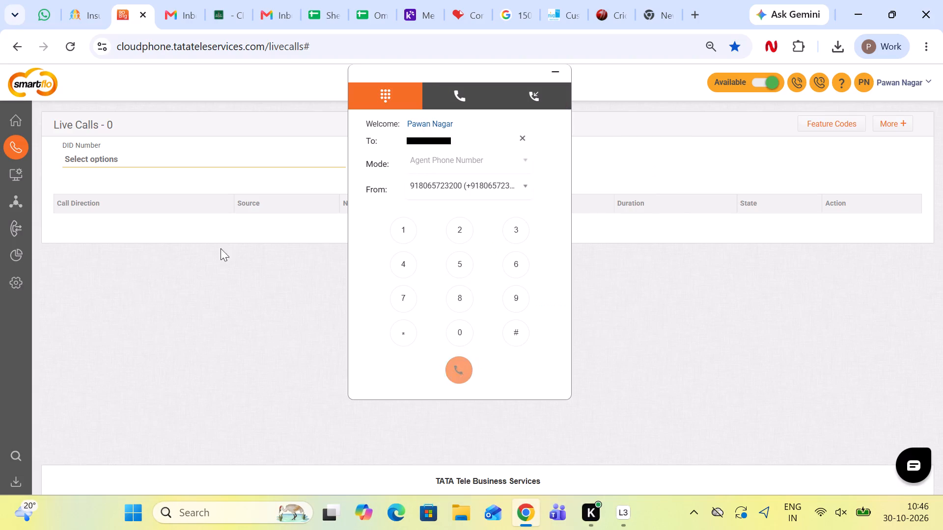
Re-enter the row 804 customer's number in the Smartflo dialer and place the call again.
{"action": "left_click", "coordinate": [86, 0]}
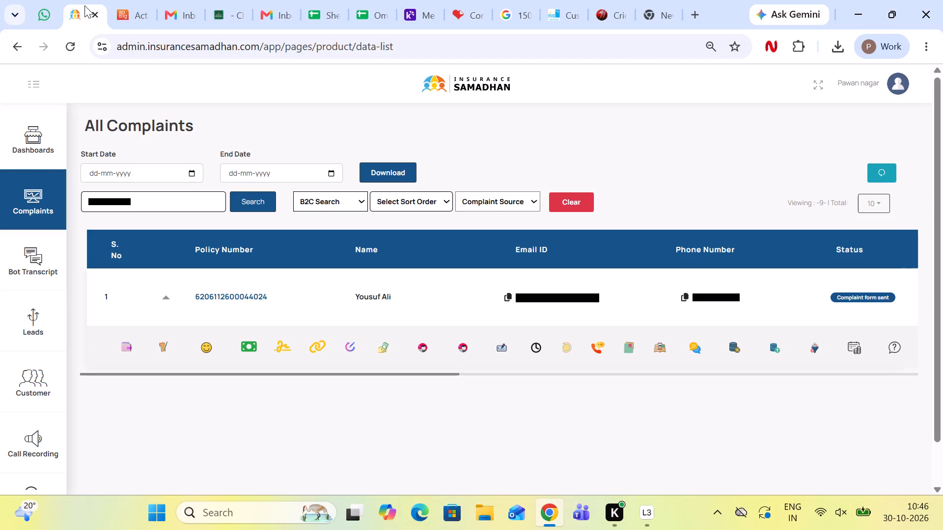
{"action": "left_click", "coordinate": [137, 0]}
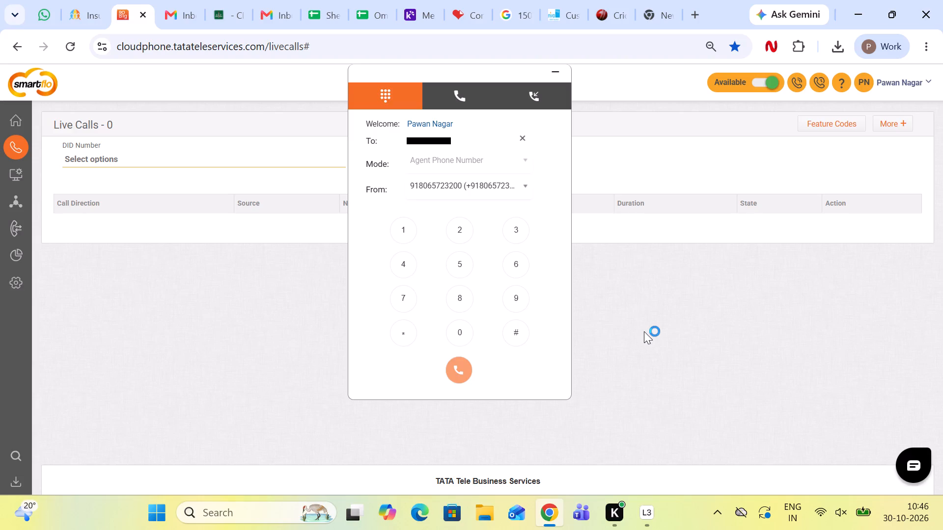
{"action": "double_click", "coordinate": [470, 133]}
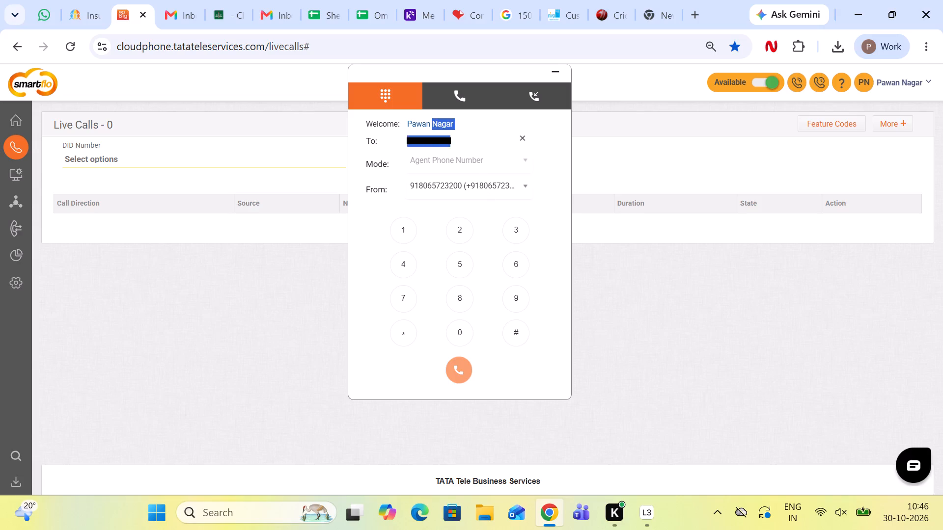
{"action": "double_click", "coordinate": [465, 136]}
{"action": "key", "text": "ctrl+x"}
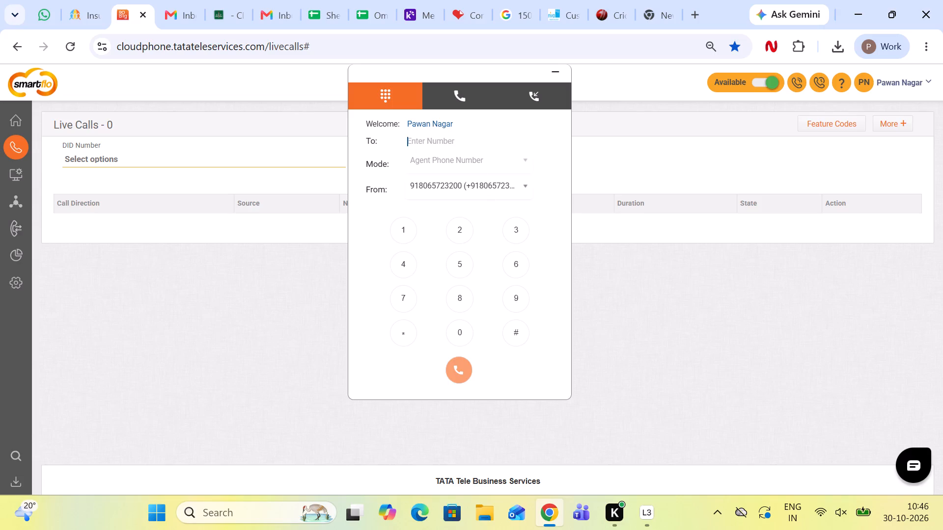
{"action": "key", "text": "ctrl+v"}
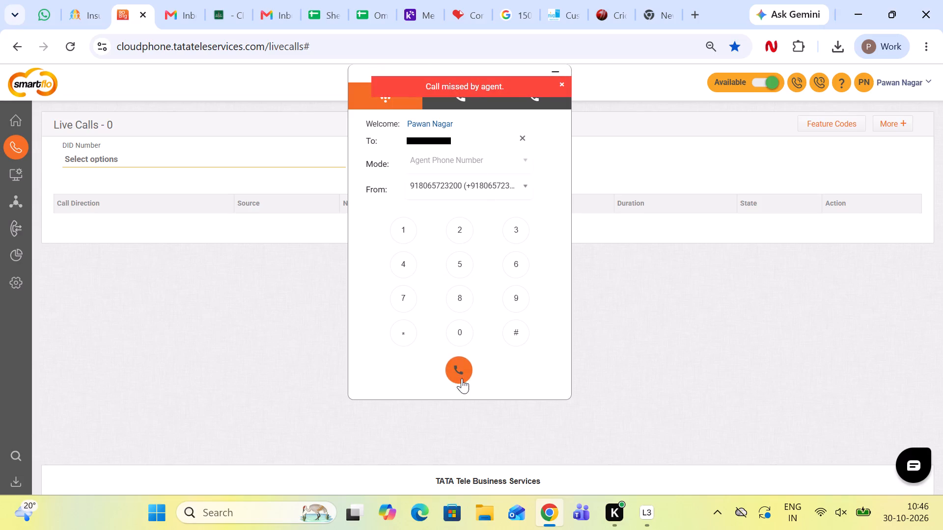
{"action": "left_click", "coordinate": [462, 378]}
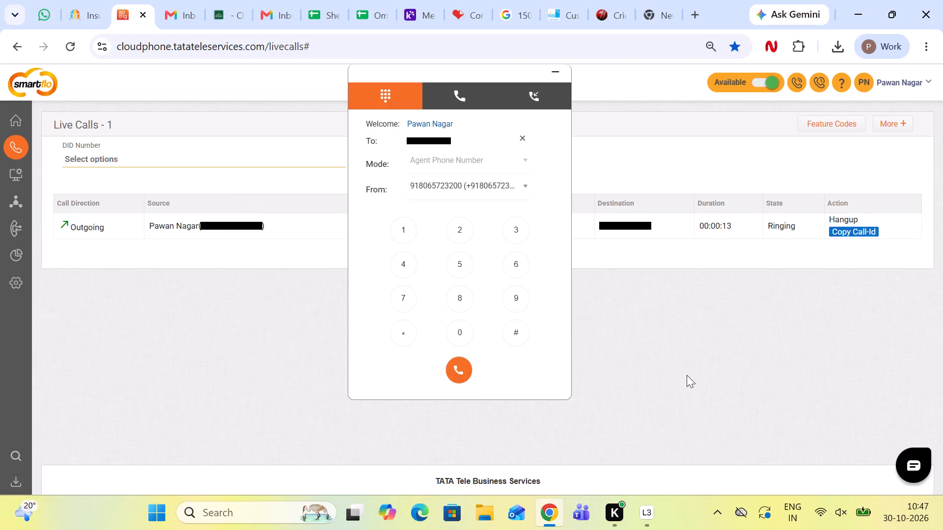
Add the comment "nr" to the communication log of the row 804 customer's complaint in the admin portal.
{"action": "left_click", "coordinate": [83, 0]}
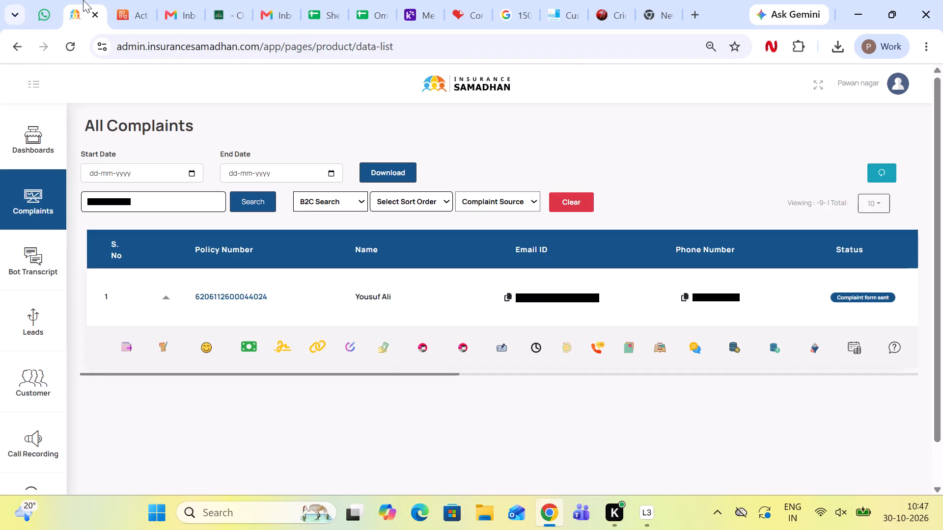
{"action": "left_click", "coordinate": [656, 459]}
{"action": "left_click", "coordinate": [681, 448]}
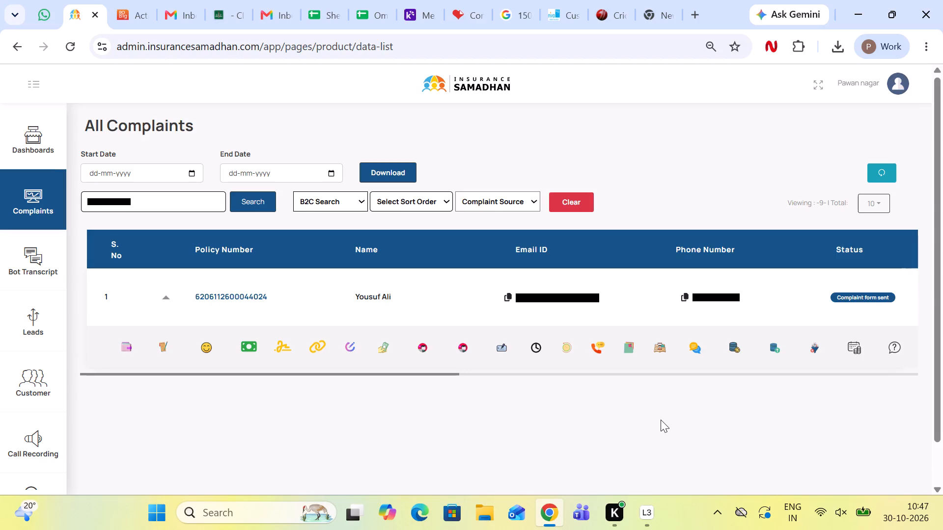
{"action": "left_click", "coordinate": [699, 350]}
{"action": "scroll", "coordinate": [620, 323], "scroll_direction": "down", "scroll_amount": 2}
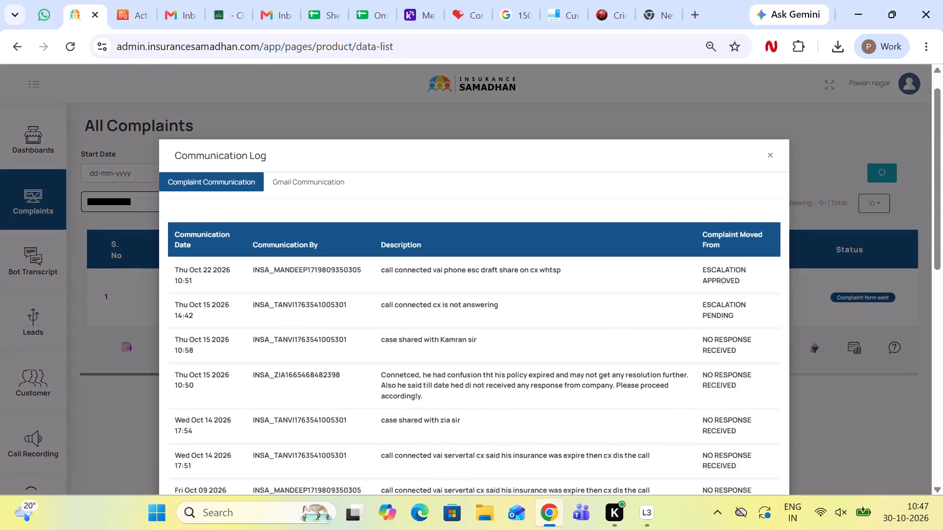
{"action": "scroll", "coordinate": [618, 325], "scroll_direction": "down", "scroll_amount": 10}
{"action": "left_click", "coordinate": [544, 467]}
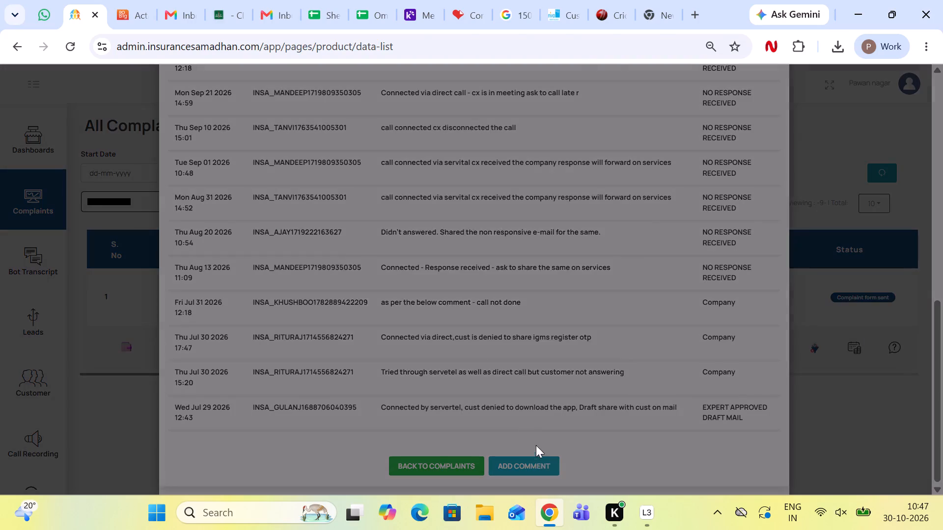
{"action": "left_click", "coordinate": [460, 326]}
{"action": "type", "text": "nr"}
{"action": "left_click", "coordinate": [505, 375]}
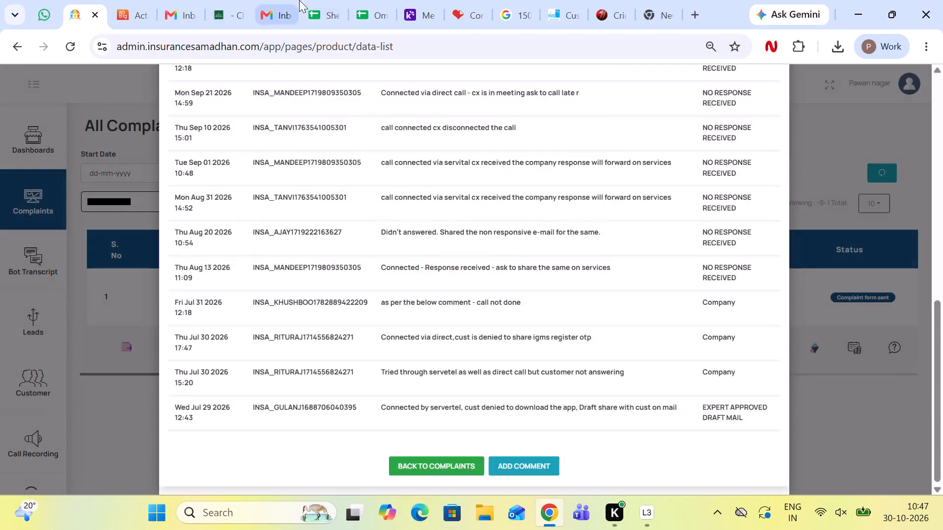
Enter "nr" in A804 of the CFS October sheet as the call status.
{"action": "left_click", "coordinate": [324, 0]}
{"action": "left_click", "coordinate": [72, 224]}
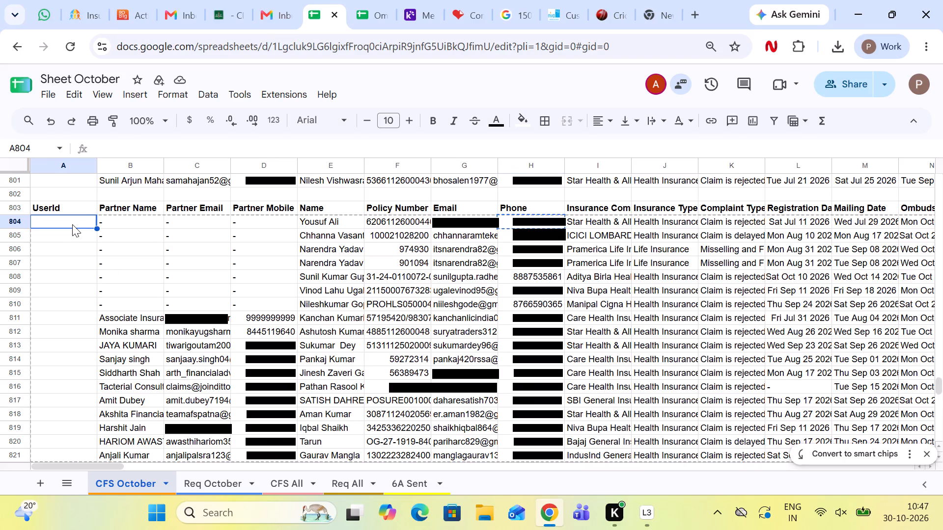
{"action": "type", "text": "nr"}
Copy the phone number from H805 of the CFS October sheet and search All Complaints in the admin portal for it.
{"action": "left_click", "coordinate": [554, 238]}
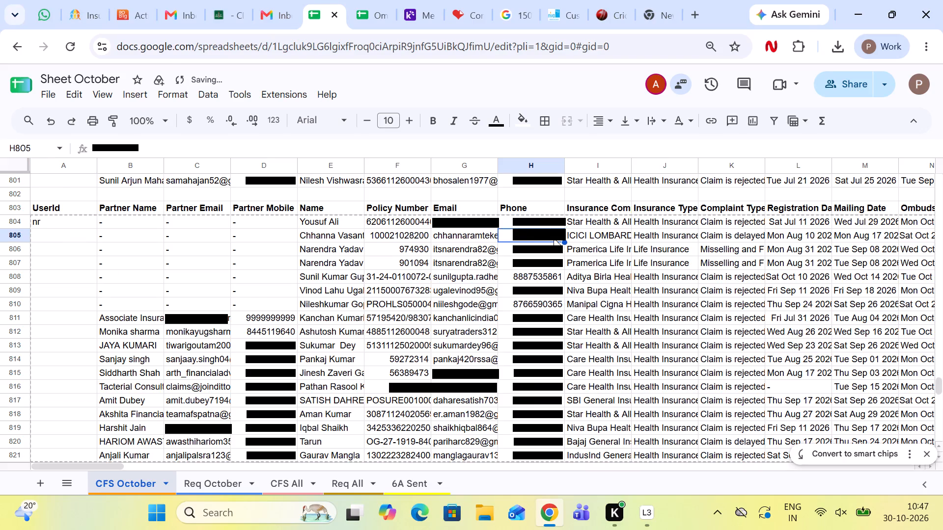
{"action": "key", "text": "ctrl+c"}
{"action": "key", "text": "ctrl+c"}
{"action": "left_click", "coordinate": [71, 0]}
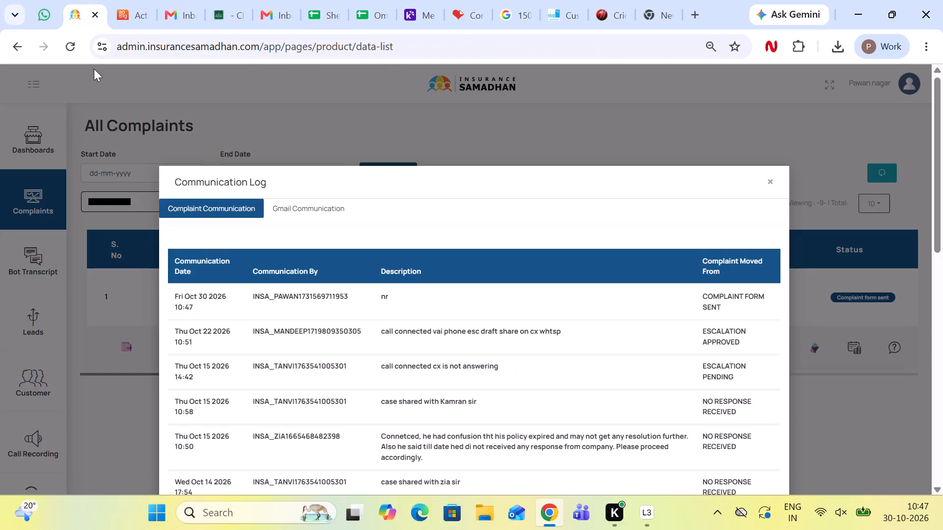
{"action": "left_click", "coordinate": [137, 204]}
{"action": "double_click", "coordinate": [151, 203]}
{"action": "key", "text": "ctrl+v"}
{"action": "left_click", "coordinate": [261, 198]}
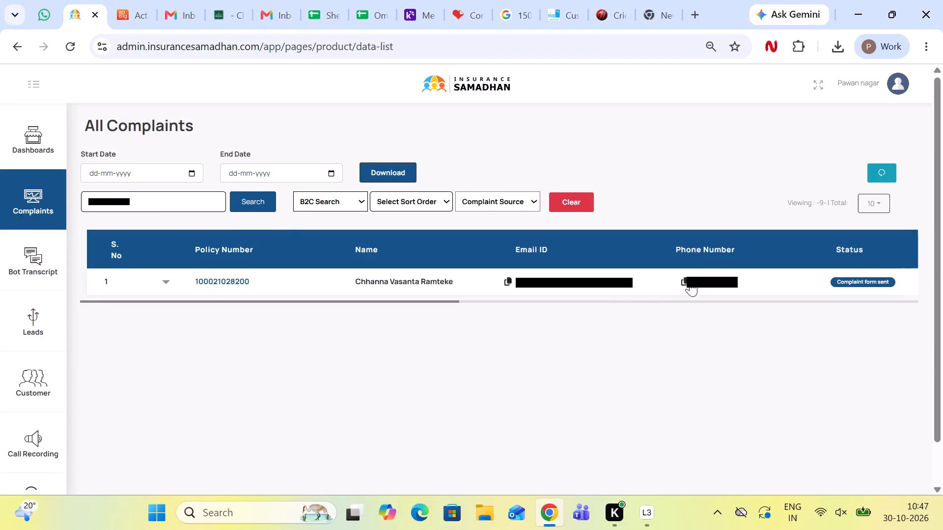
Open the communication log of the row 805 customer's complaint.
{"action": "left_click", "coordinate": [673, 274]}
{"action": "left_click", "coordinate": [689, 318]}
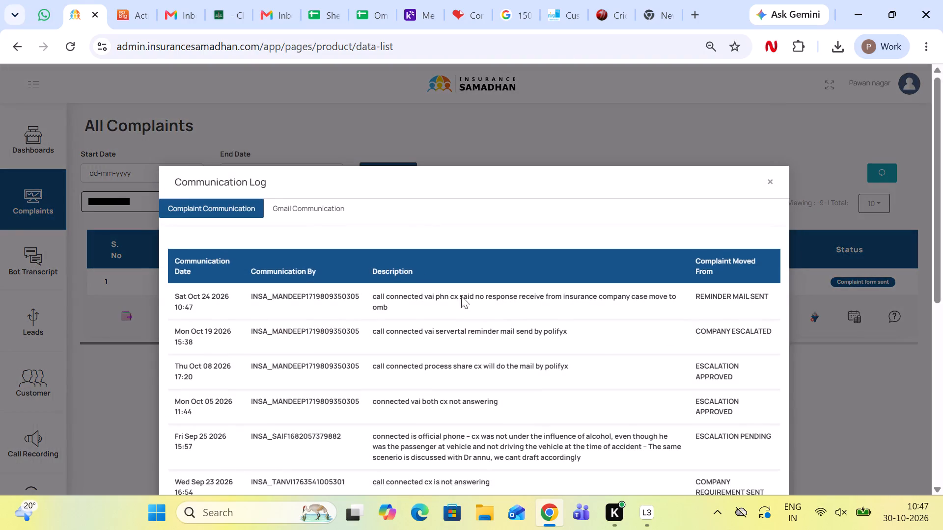
Replace the number in the Smartflo dialer with the row 805 customer's number and place the call.
{"action": "left_click", "coordinate": [132, 0]}
{"action": "double_click", "coordinate": [444, 137]}
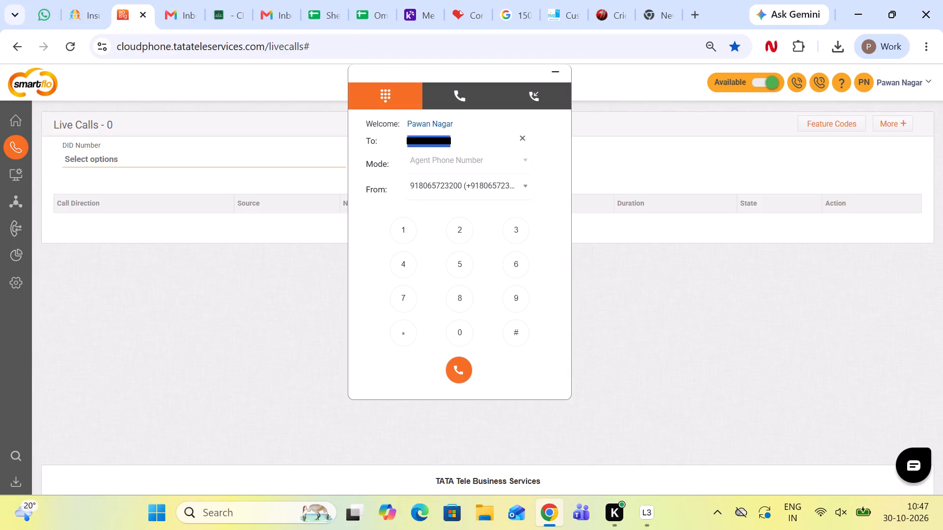
{"action": "key", "text": "ctrl+v"}
{"action": "left_click", "coordinate": [461, 365]}
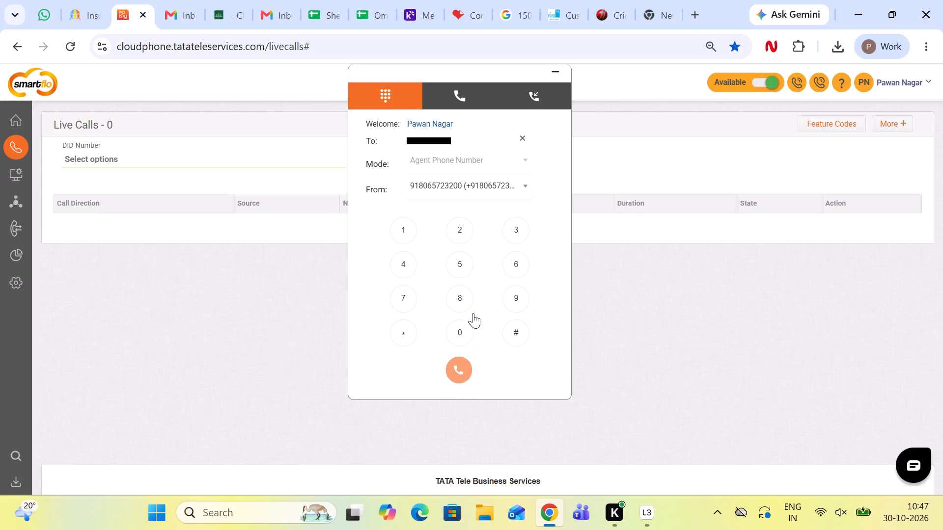
Close and reopen the communication log of the row 805 customer's complaint to check its past call comments.
{"action": "left_click", "coordinate": [62, 0]}
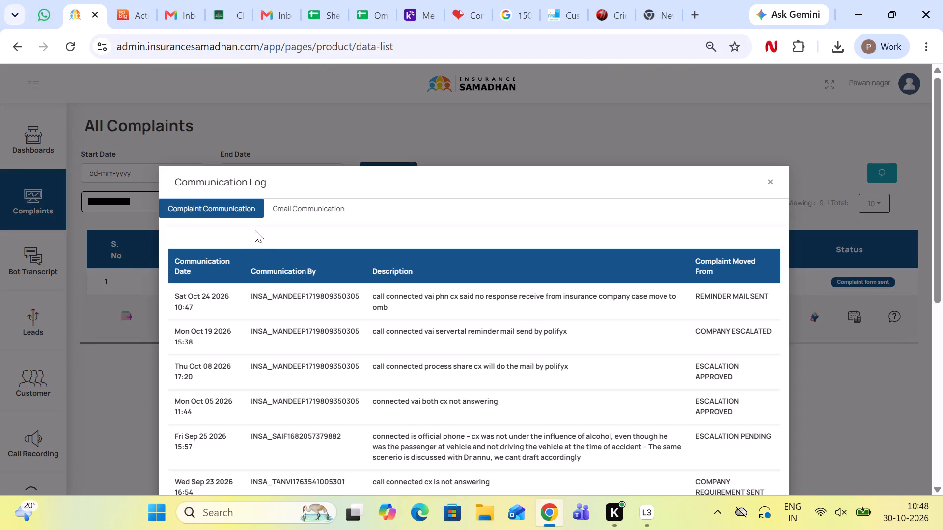
{"action": "left_click", "coordinate": [571, 112]}
{"action": "left_click", "coordinate": [575, 124]}
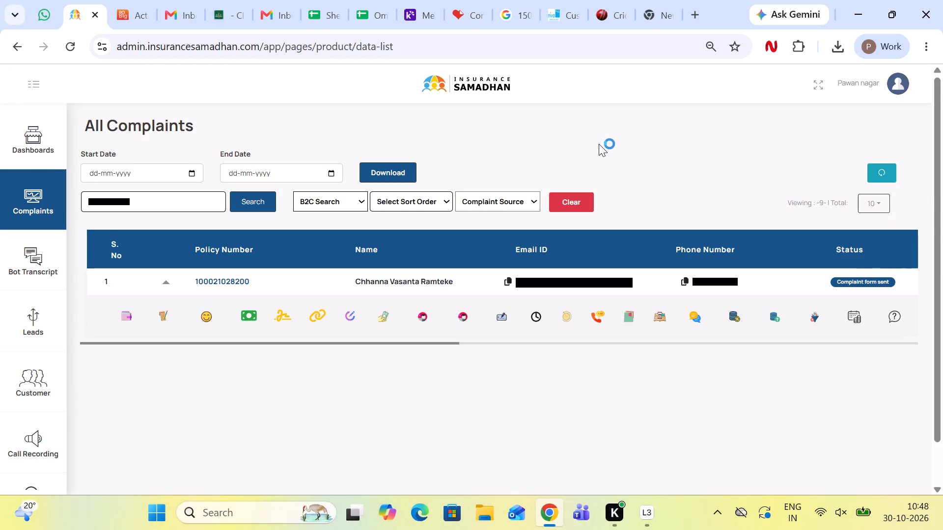
{"action": "left_click", "coordinate": [696, 313]}
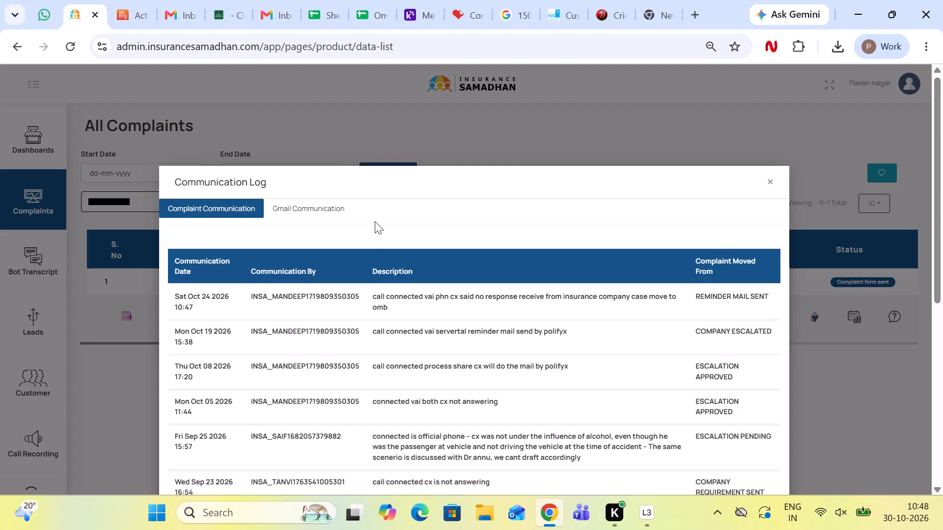
Return to the Smartflo dialer holding the row 805 customer's number.
{"action": "left_click", "coordinate": [135, 0]}
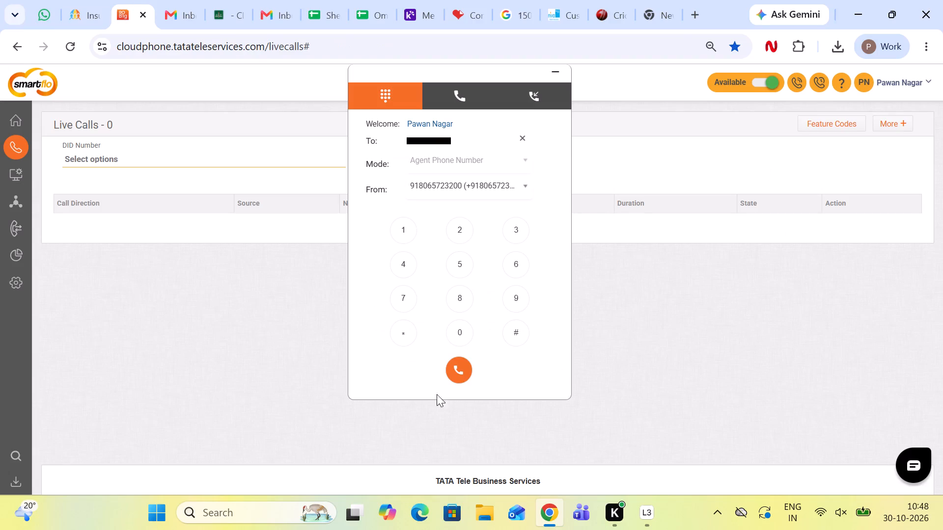
Place the call again to the row 805 customer's number already entered in the Smartflo dialer.
{"action": "left_click", "coordinate": [456, 371]}
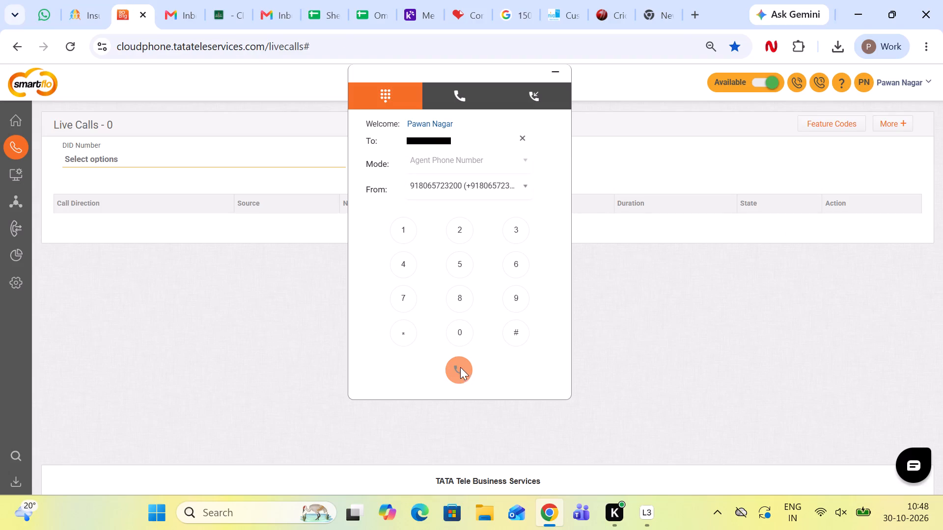